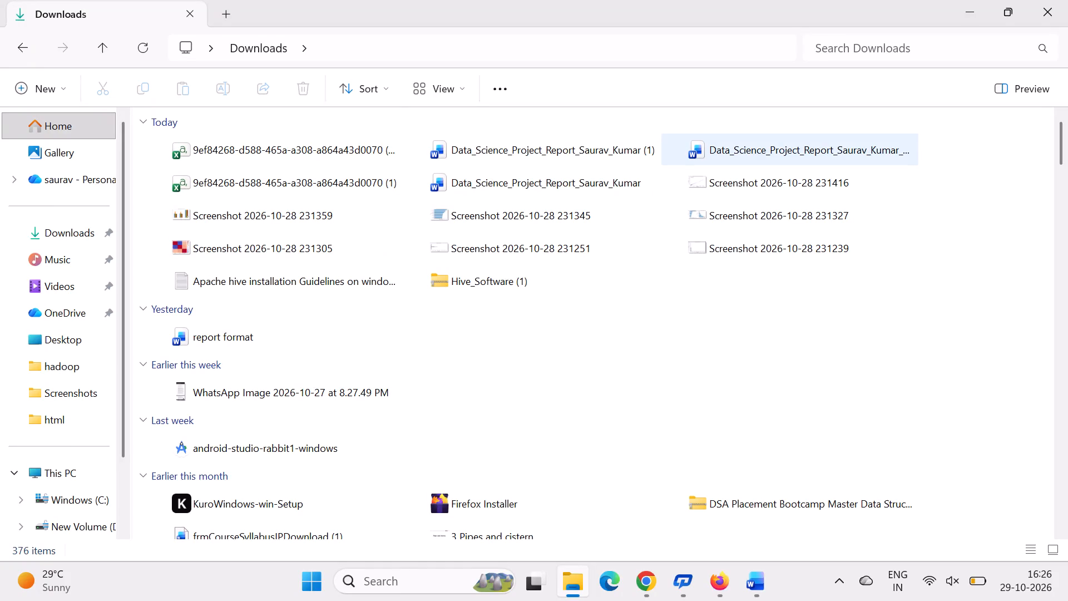
Open the Updated version of the Data Science project report from Downloads for a quick check of its opening pages, and close it.
double_click(731, 149)
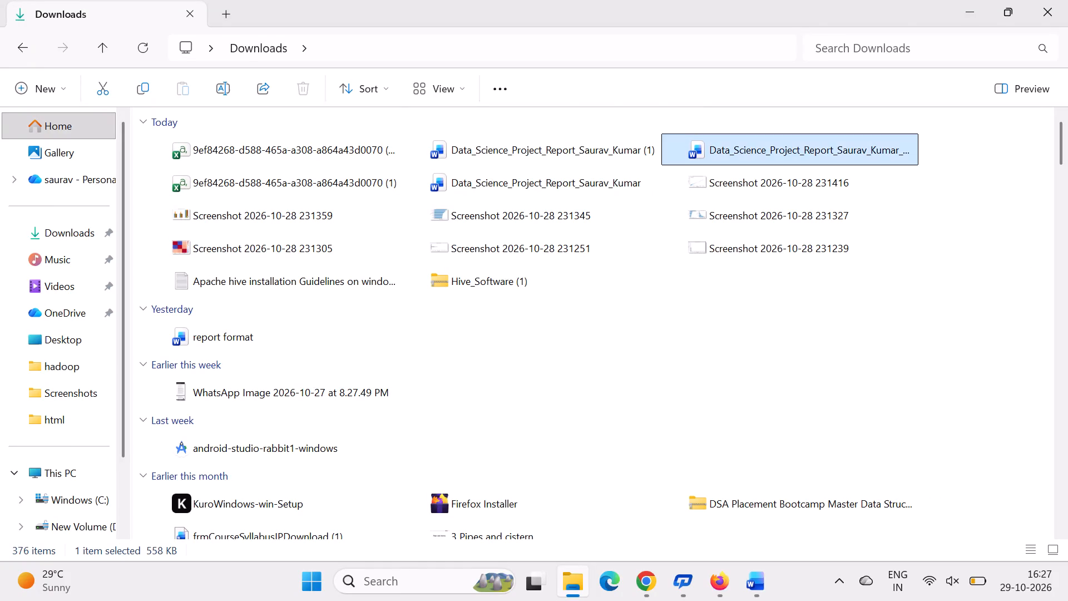
click(653, 235)
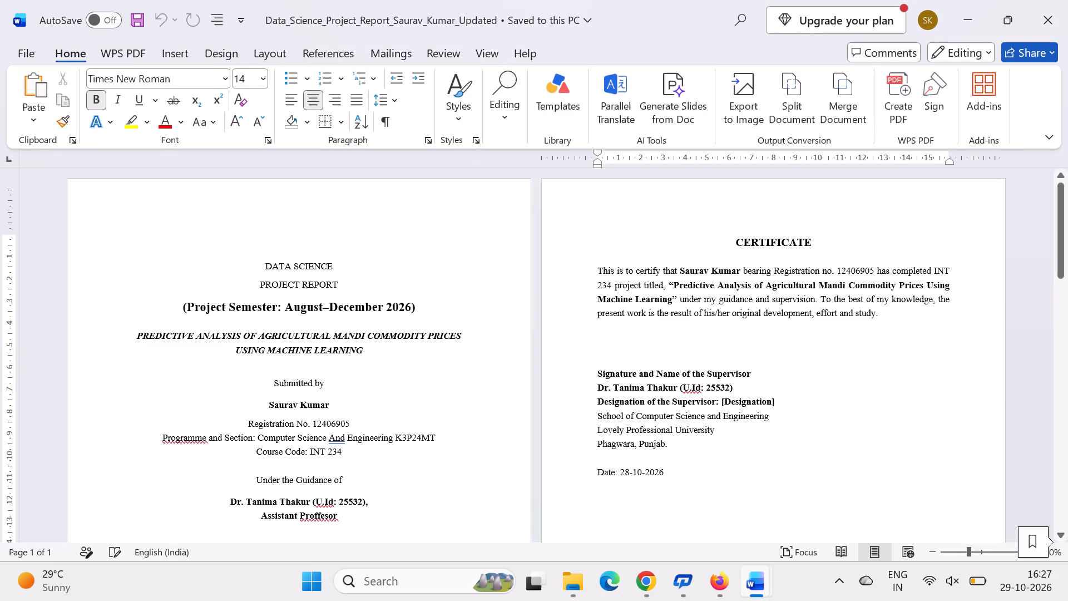
click(1061, 18)
Skim the already open copy (1) of the project report across its future scope, code and model comparison pages, and close it.
scroll(678, 212, up, 1)
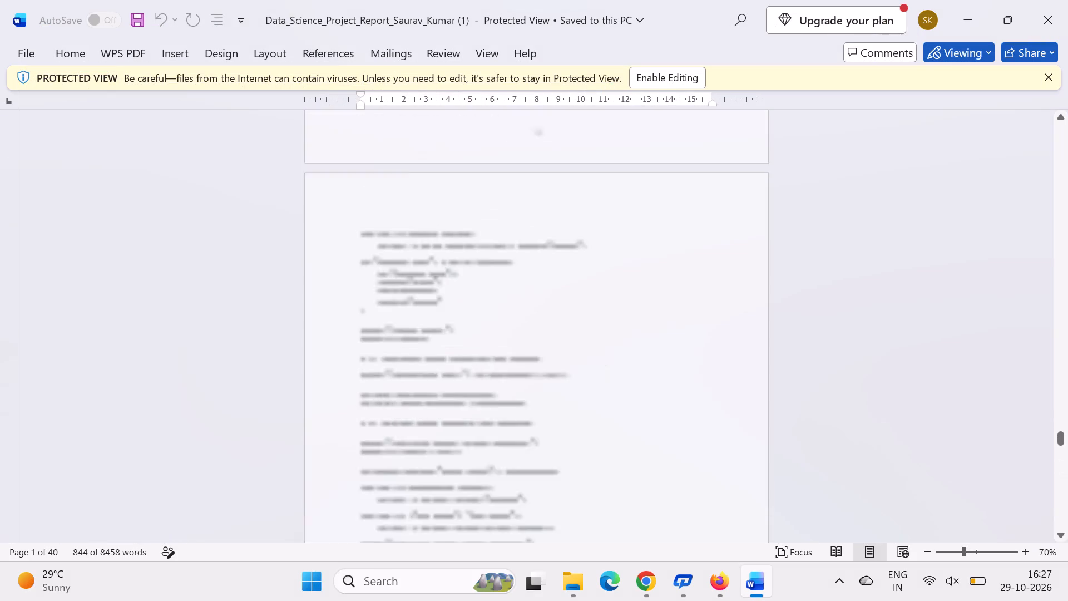
scroll(678, 212, up, 1)
click(858, 231)
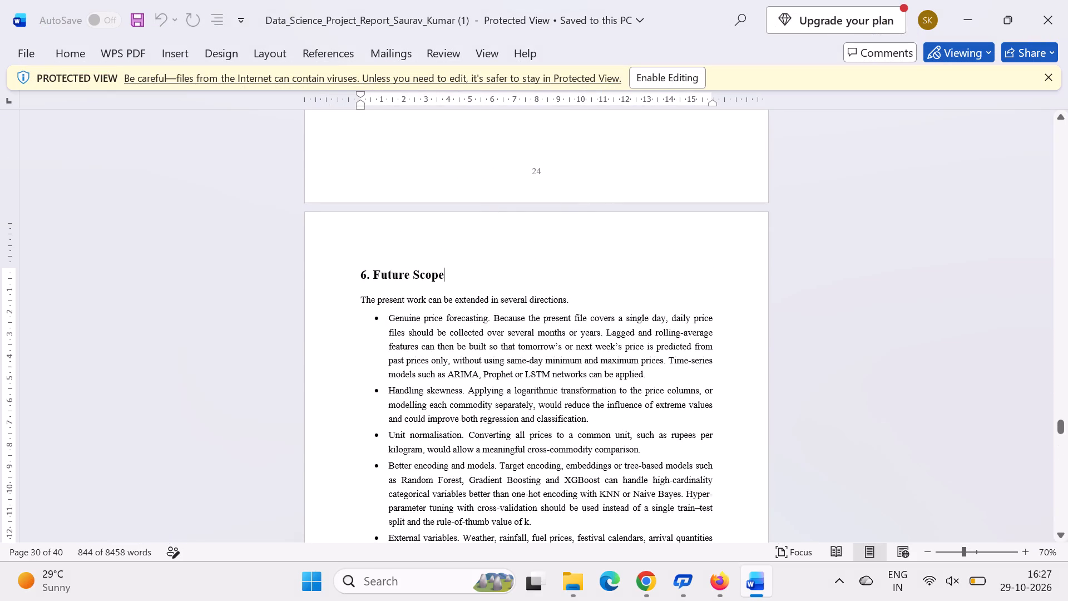
scroll(741, 278, down, 9)
scroll(741, 278, up, 2)
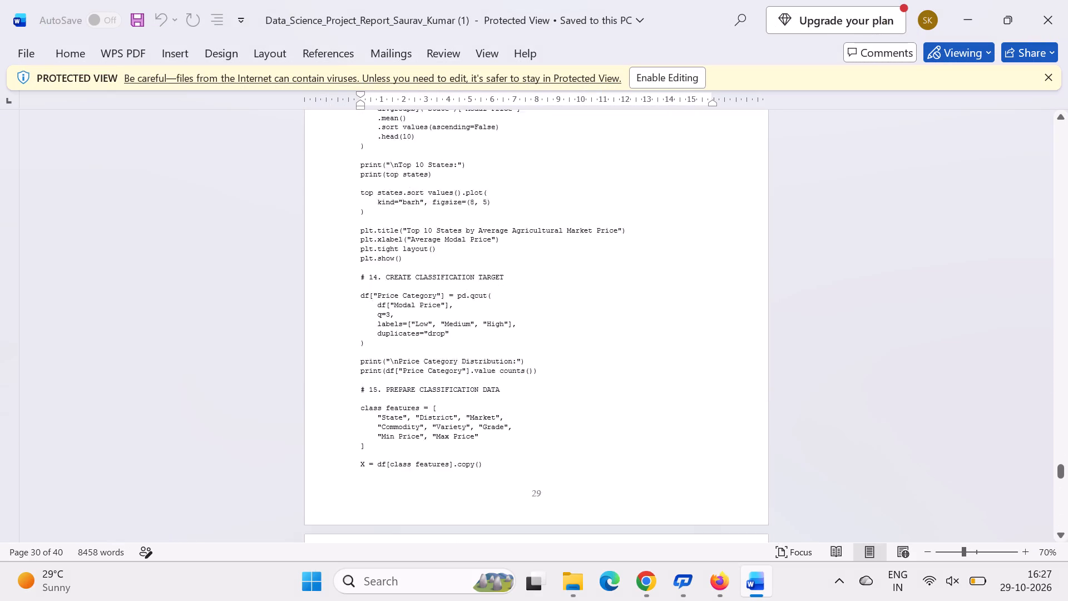
scroll(741, 278, up, 1)
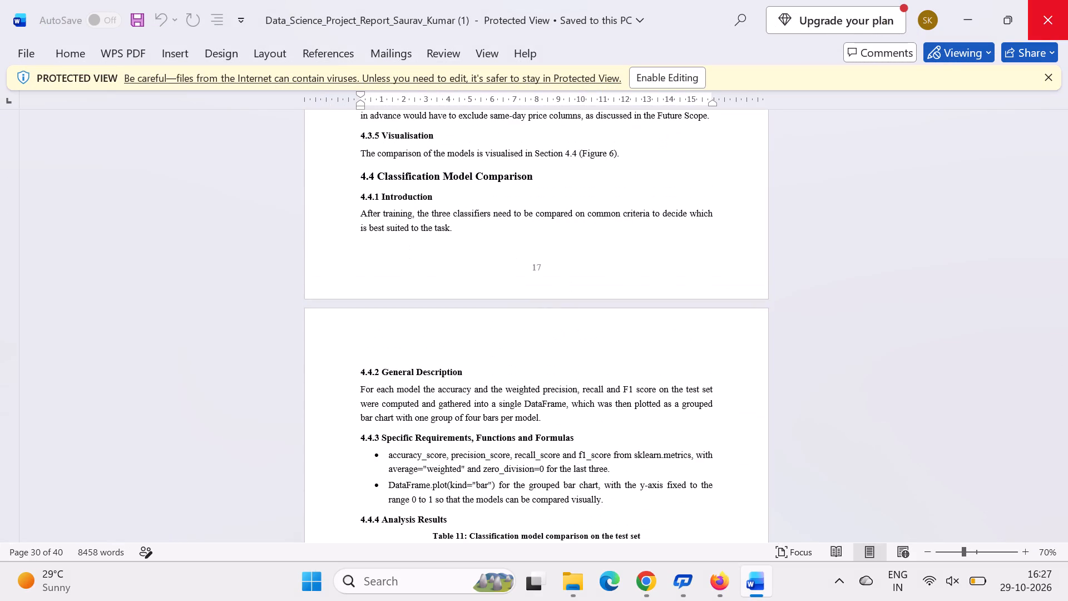
click(1051, 22)
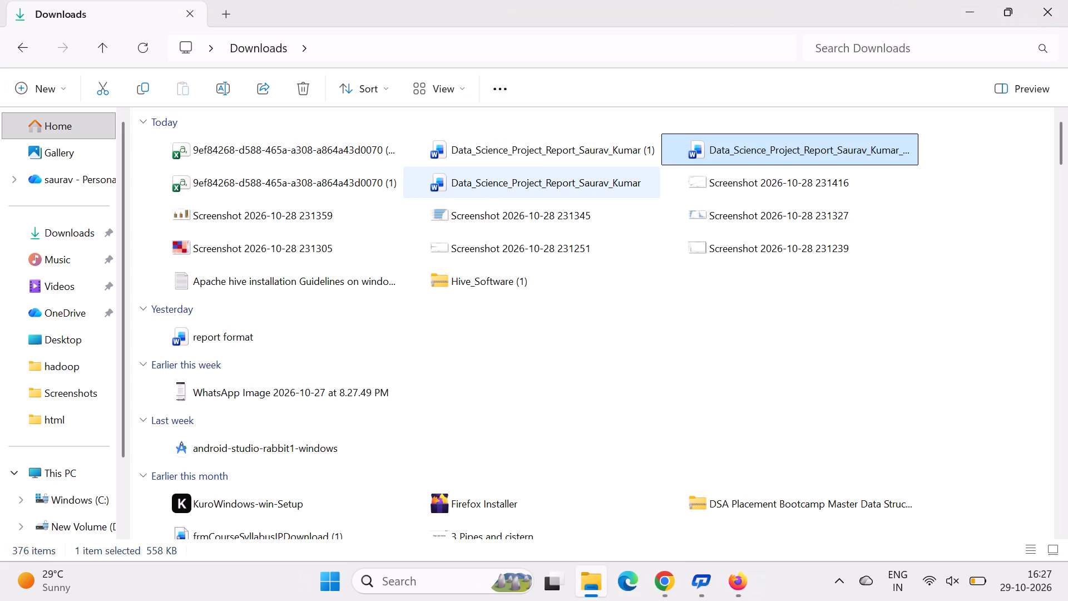
Reopen copy (1) of the project report from Downloads, look through it from the title page to the references, and close it.
double_click(495, 154)
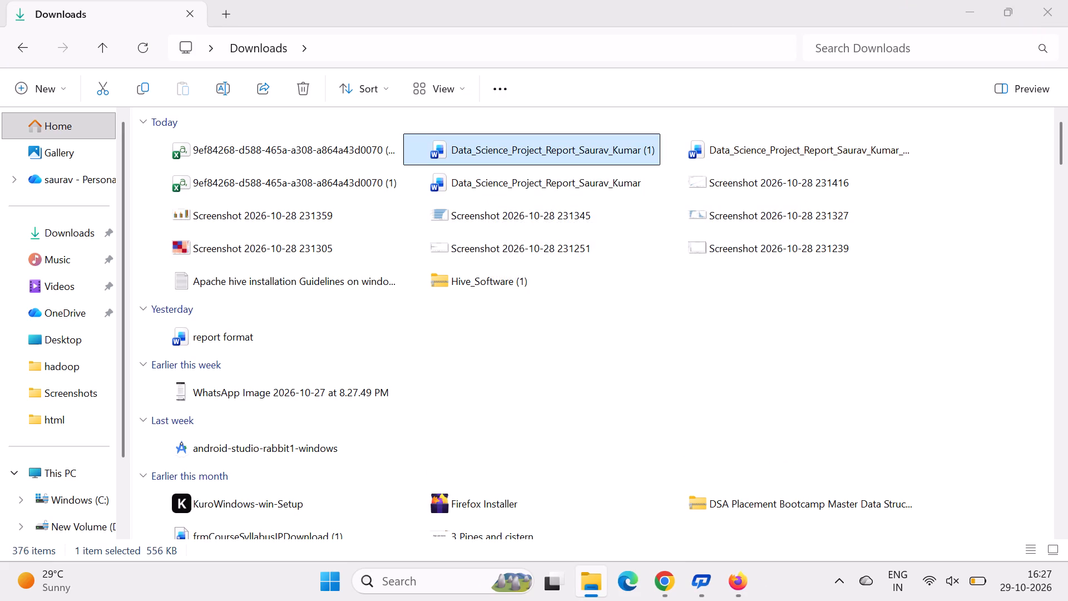
scroll(511, 254, down, 1)
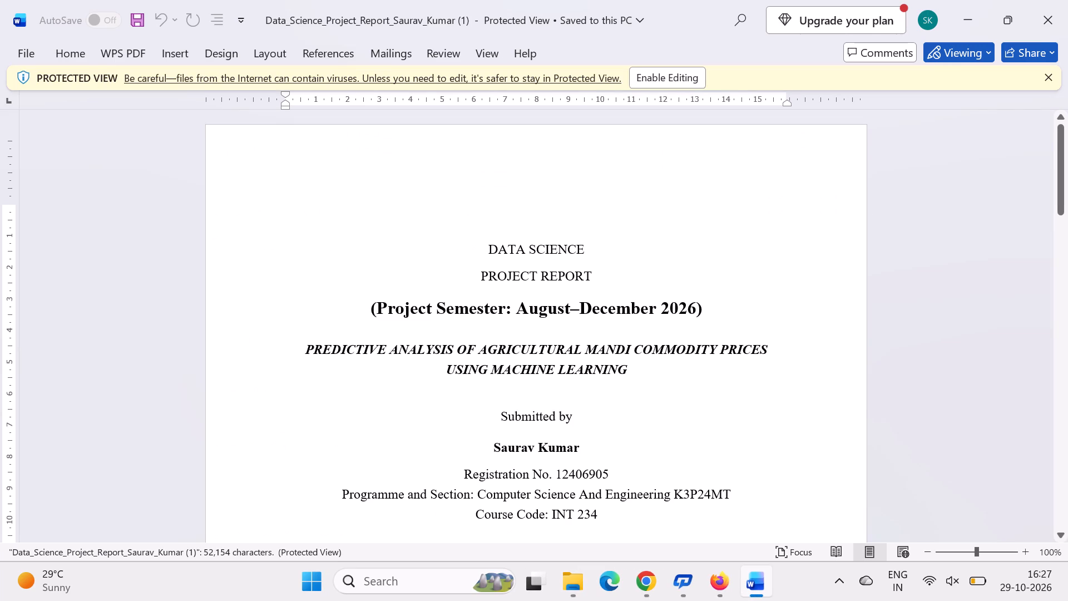
scroll(511, 254, down, 2)
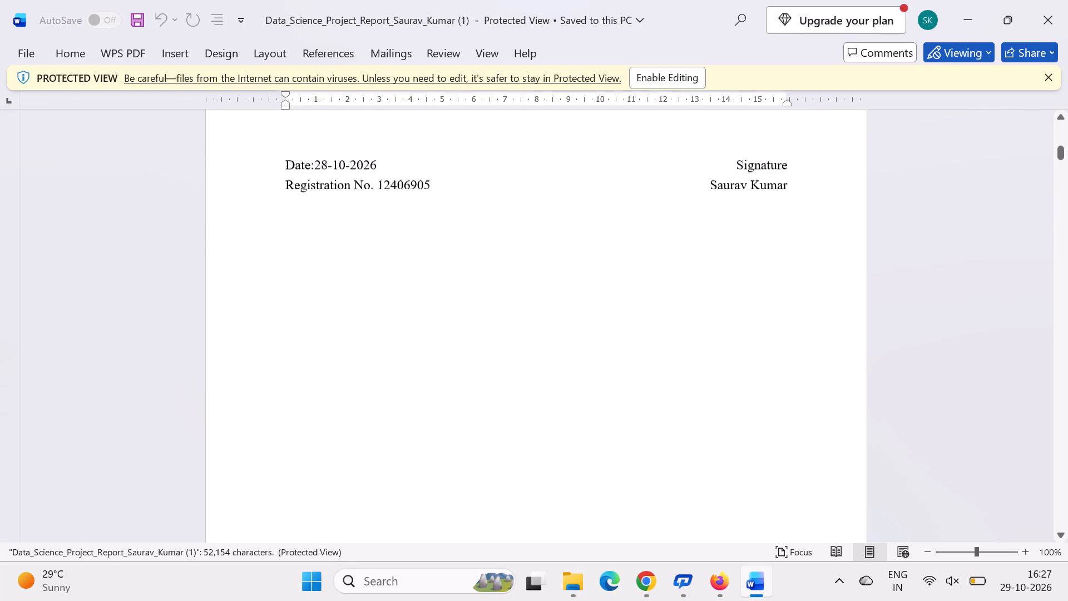
scroll(511, 254, down, 9)
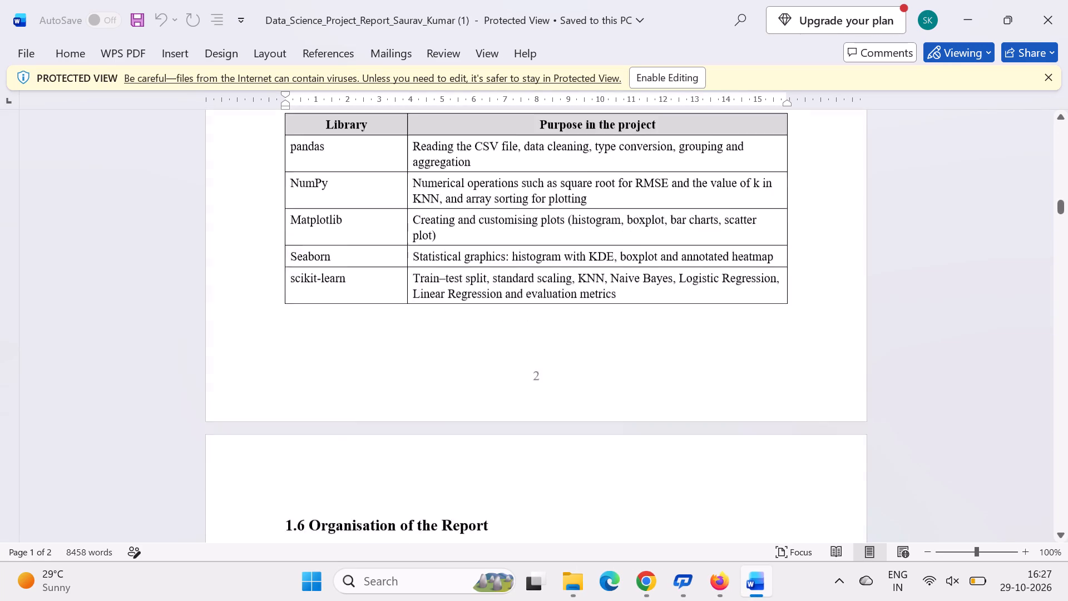
scroll(511, 254, down, 10)
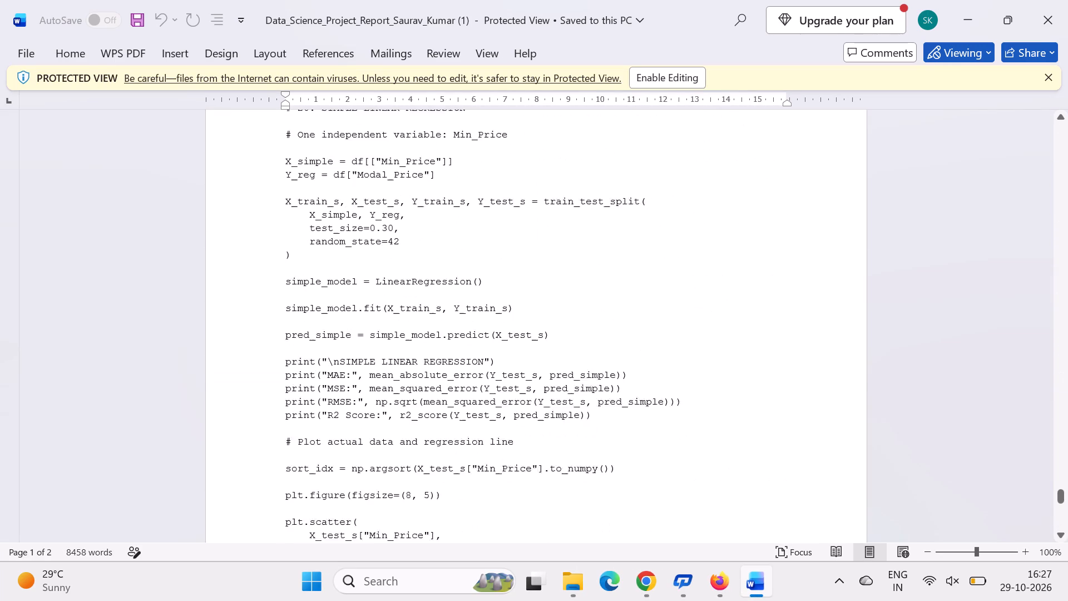
scroll(511, 254, down, 3)
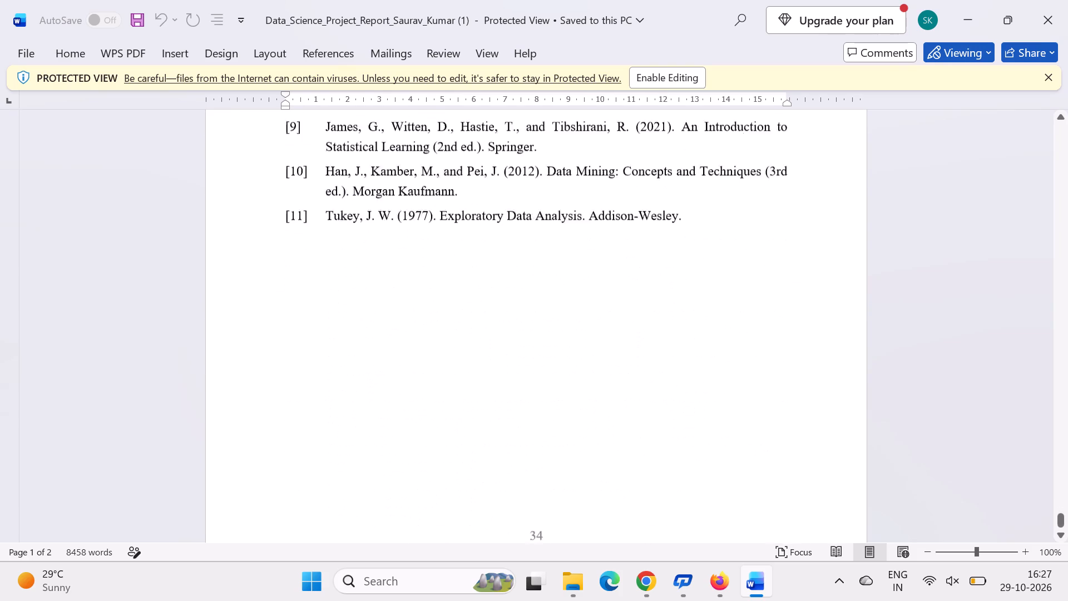
scroll(511, 254, down, 1)
click(1037, 37)
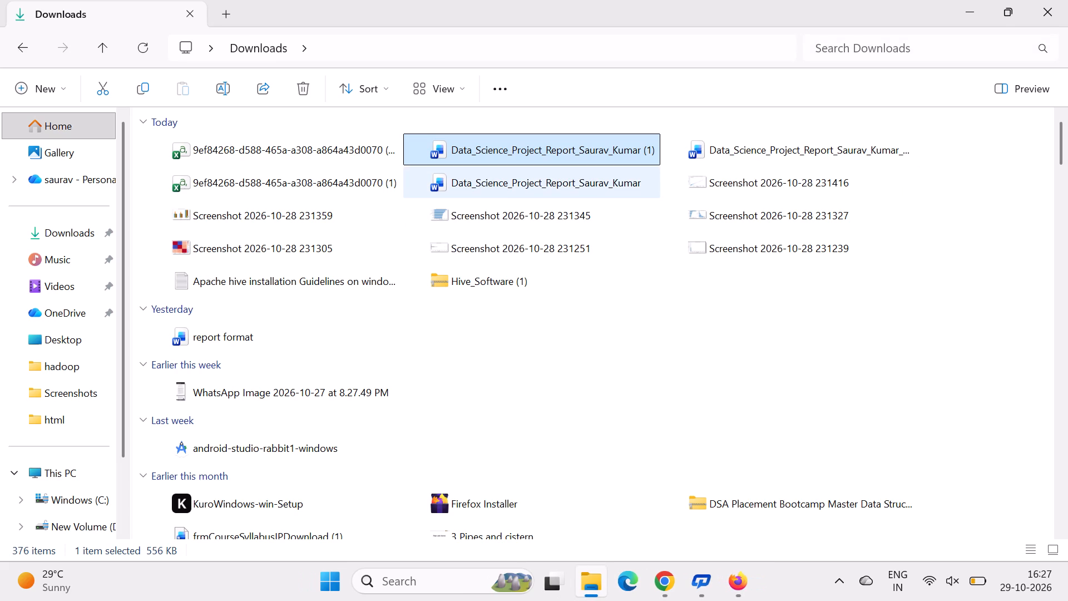
Open the unnumbered project report from Downloads, look through it to the references and back over the code pages, and close it.
double_click(617, 194)
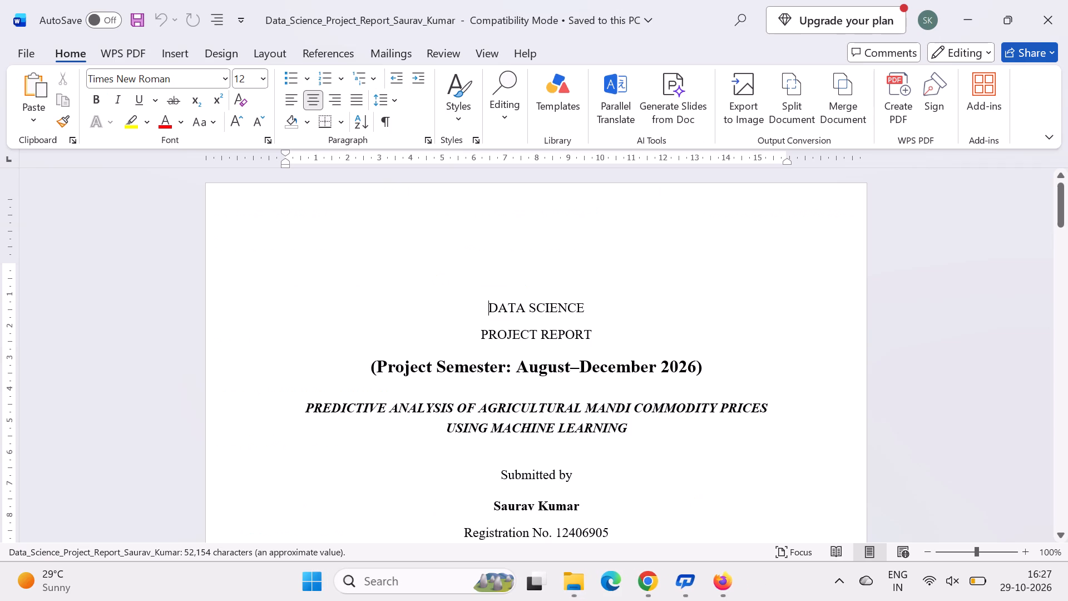
scroll(609, 353, down, 9)
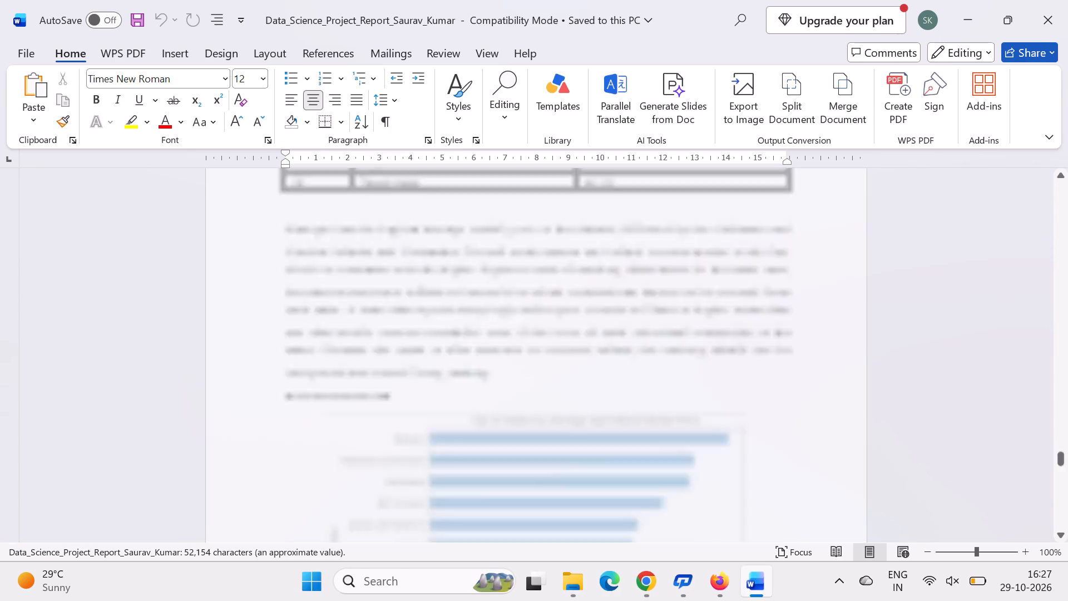
scroll(609, 353, down, 18)
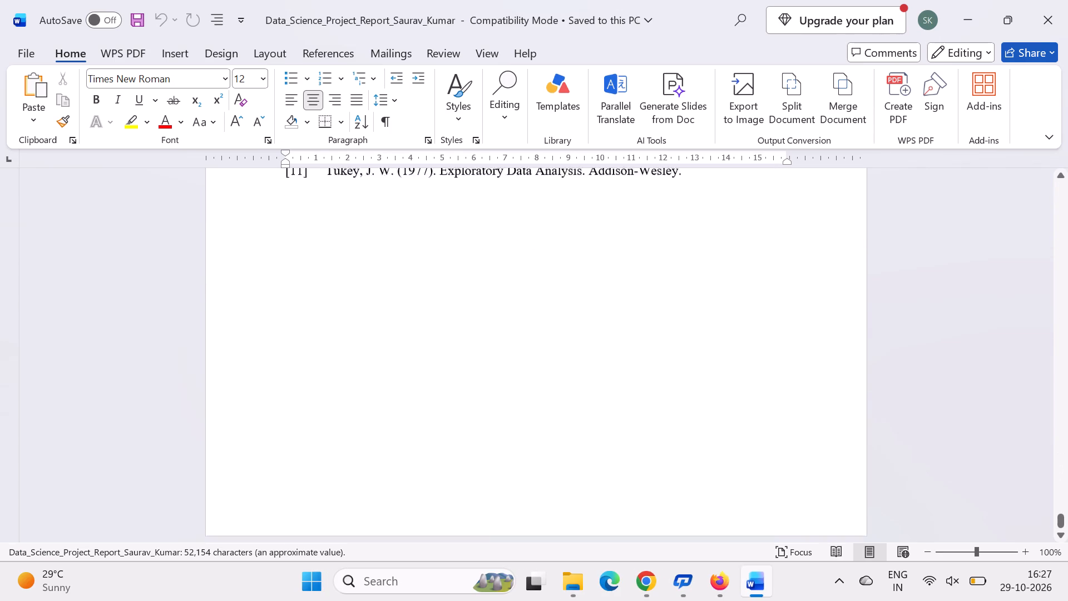
scroll(609, 353, down, 1)
scroll(609, 353, up, 1)
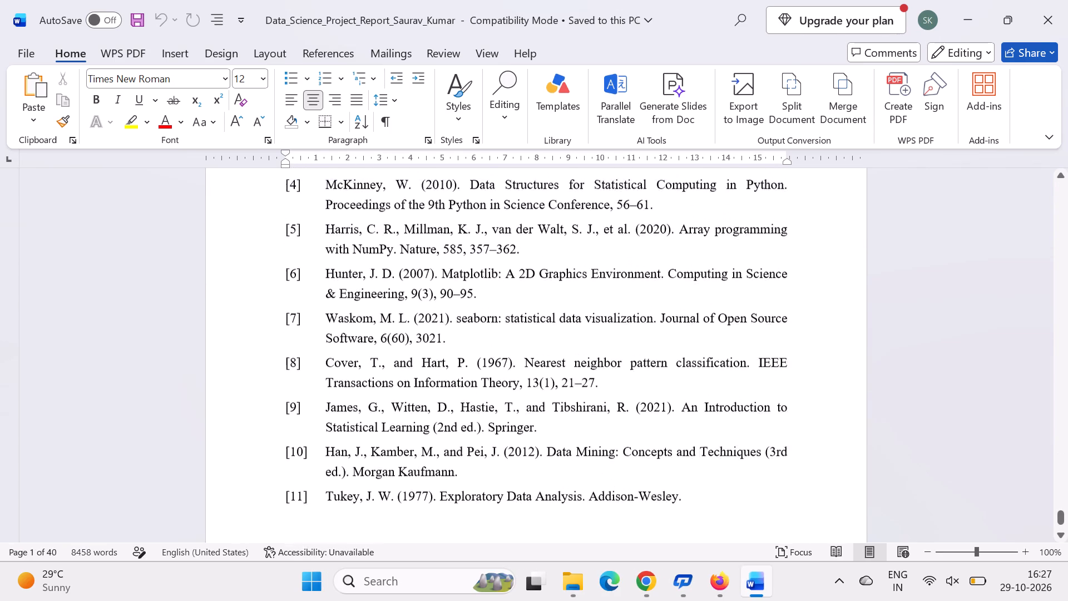
scroll(609, 353, up, 1)
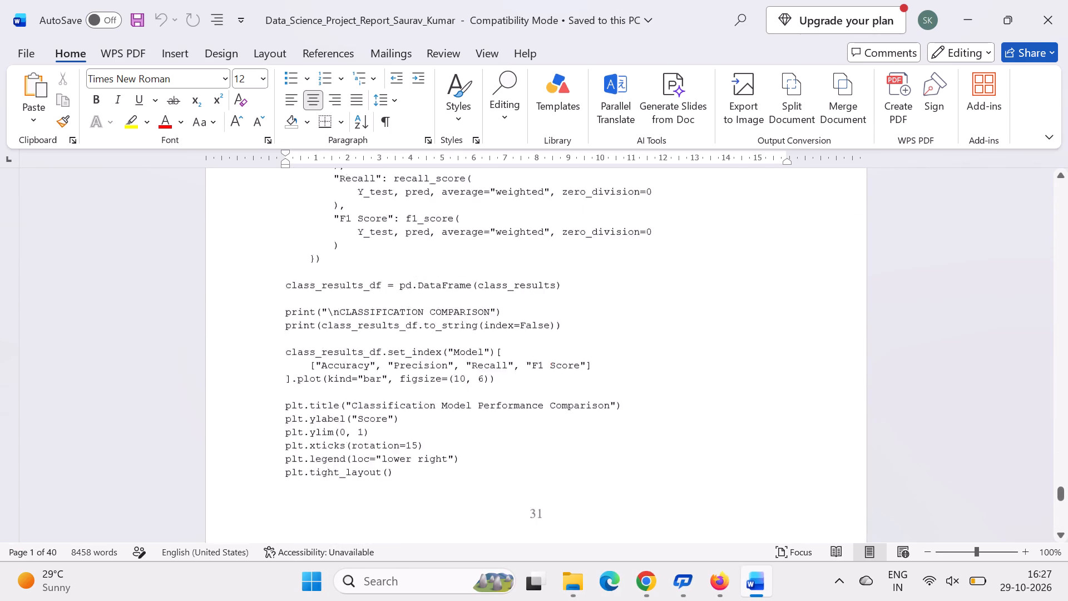
scroll(609, 353, up, 1)
click(1058, 18)
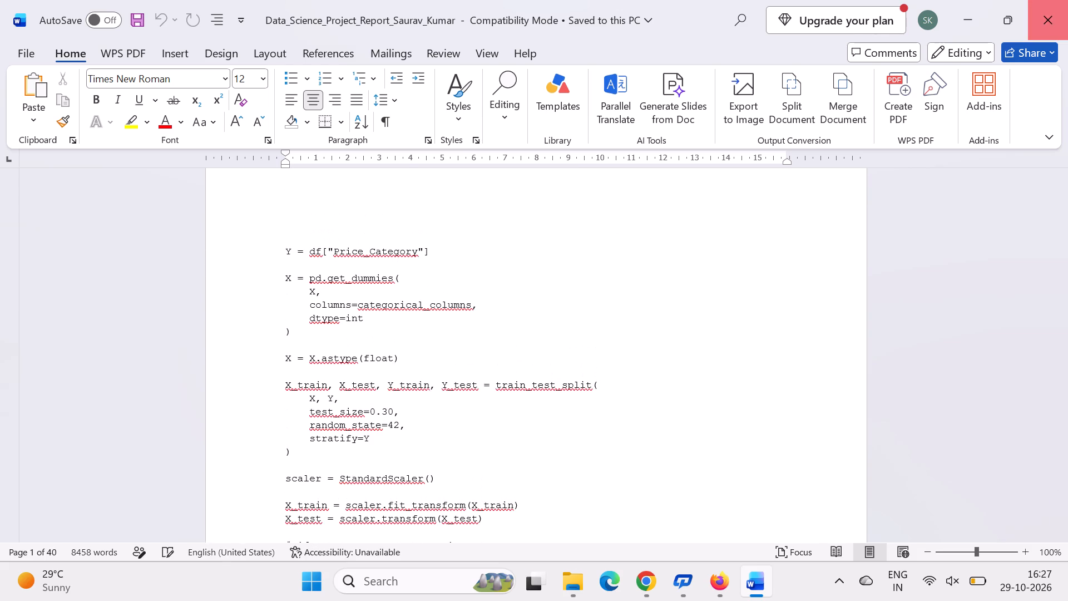
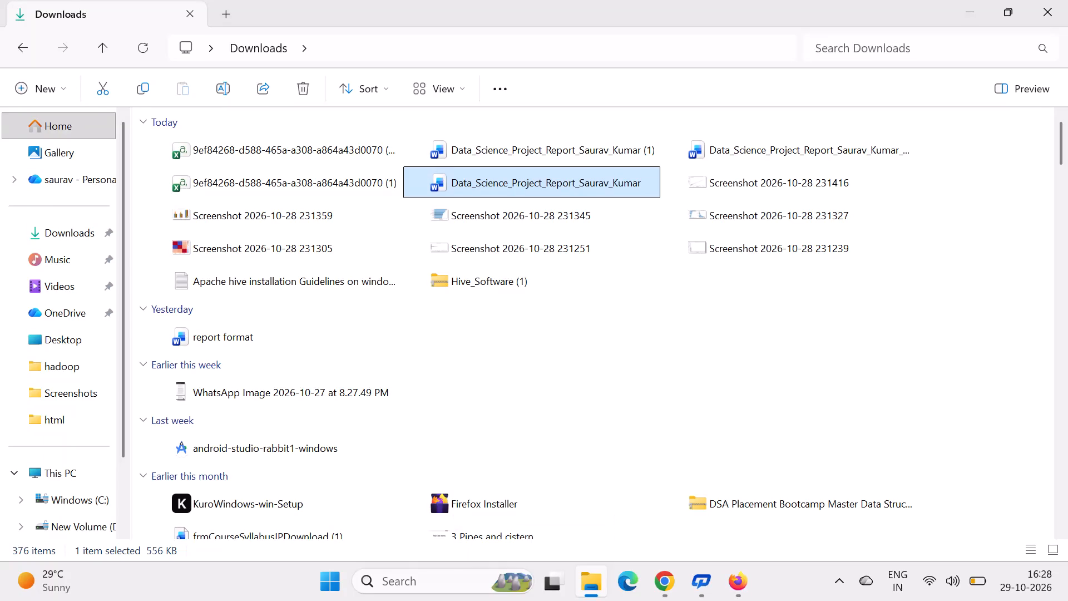
Reopen the unnumbered project report from Downloads, look through it from the title page to the references, and close it.
click(90, 237)
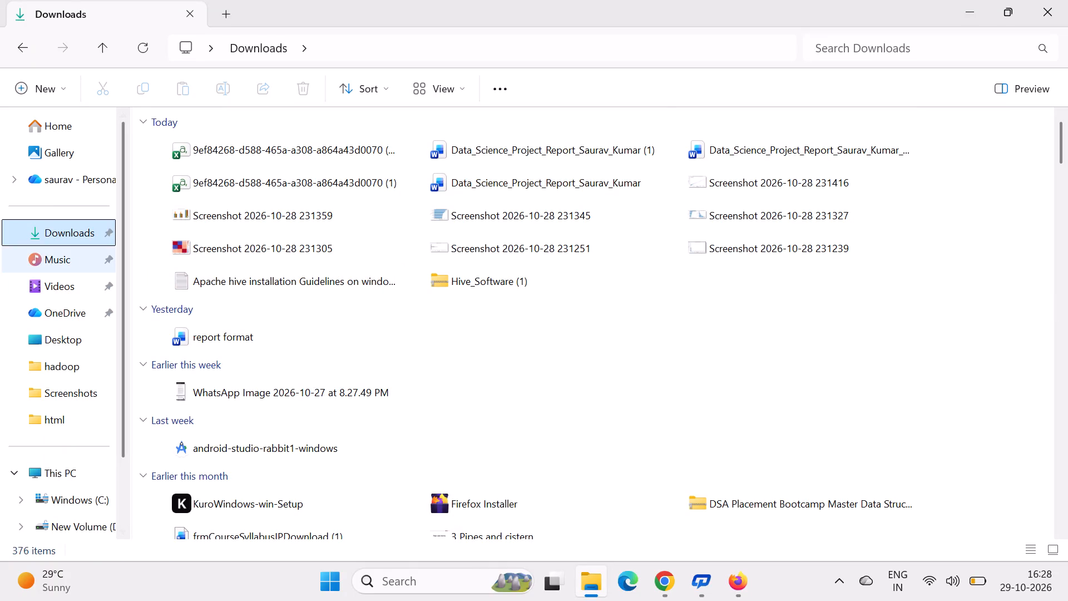
double_click(546, 181)
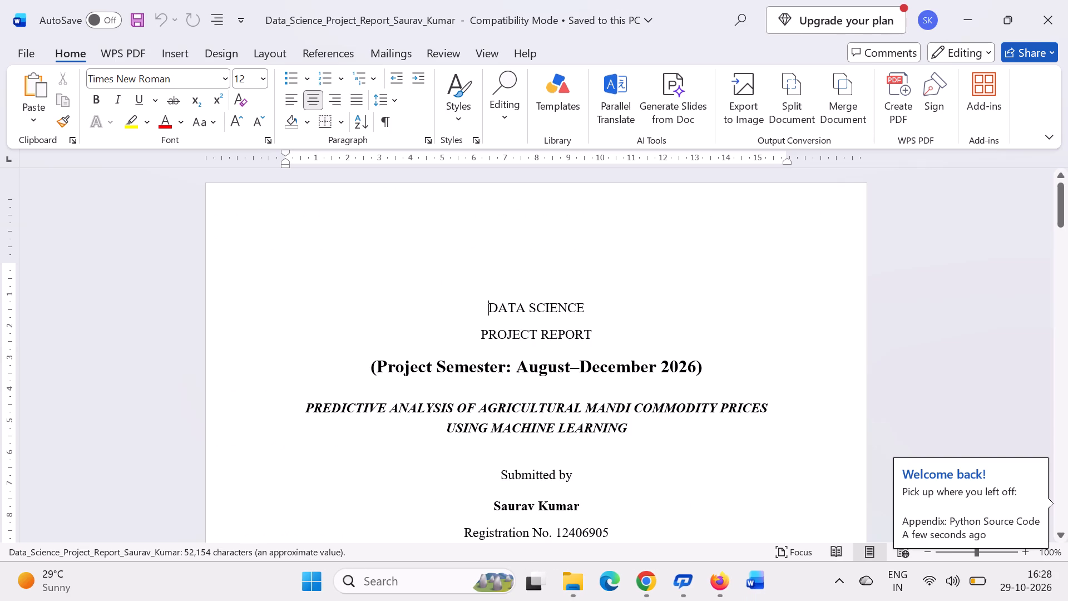
scroll(572, 244, down, 2)
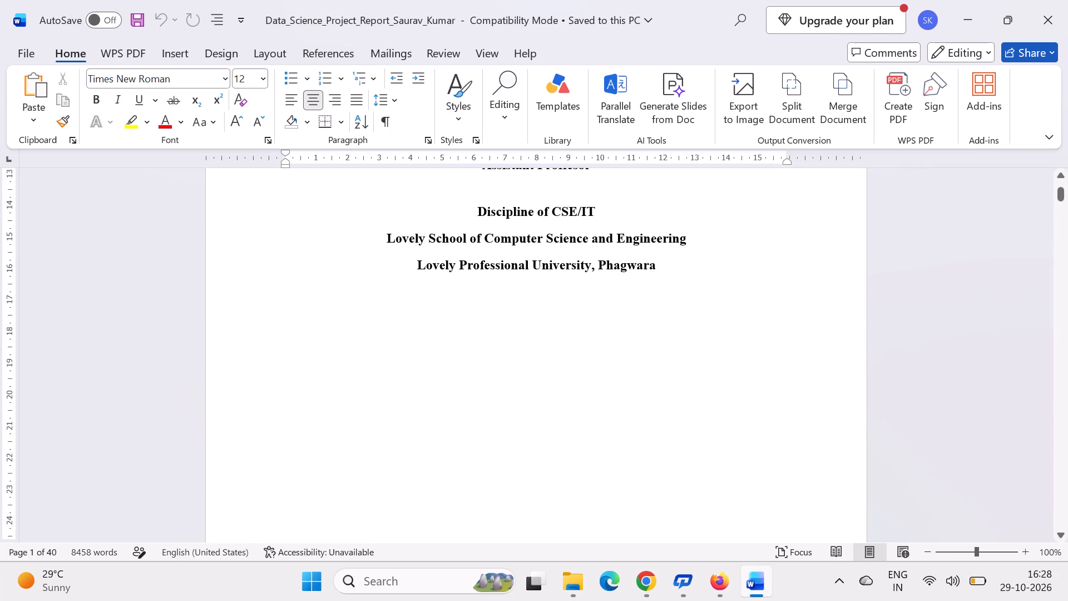
scroll(572, 244, down, 2)
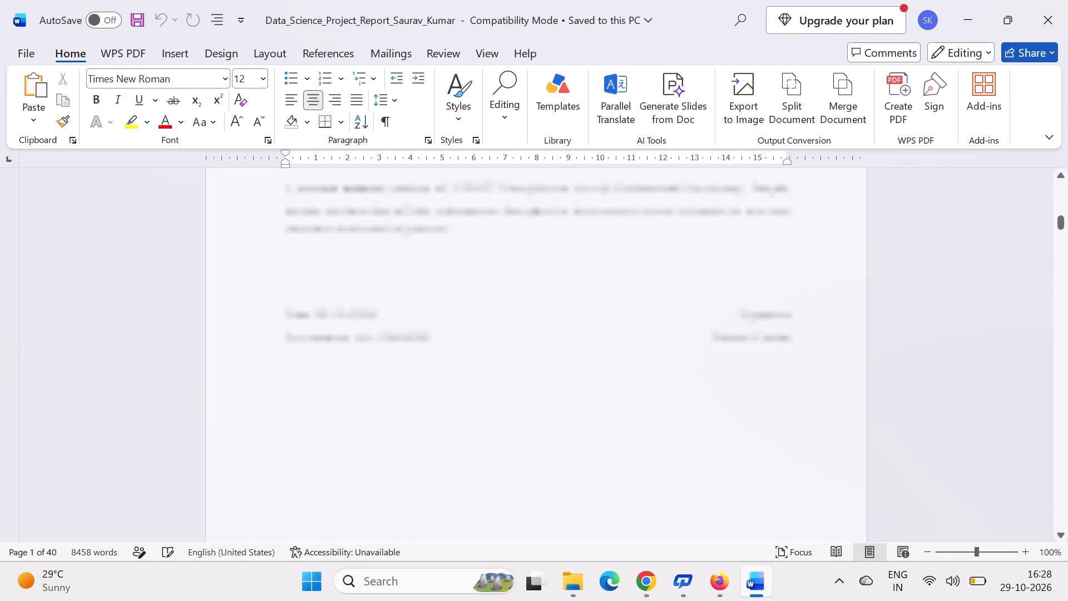
scroll(572, 244, down, 5)
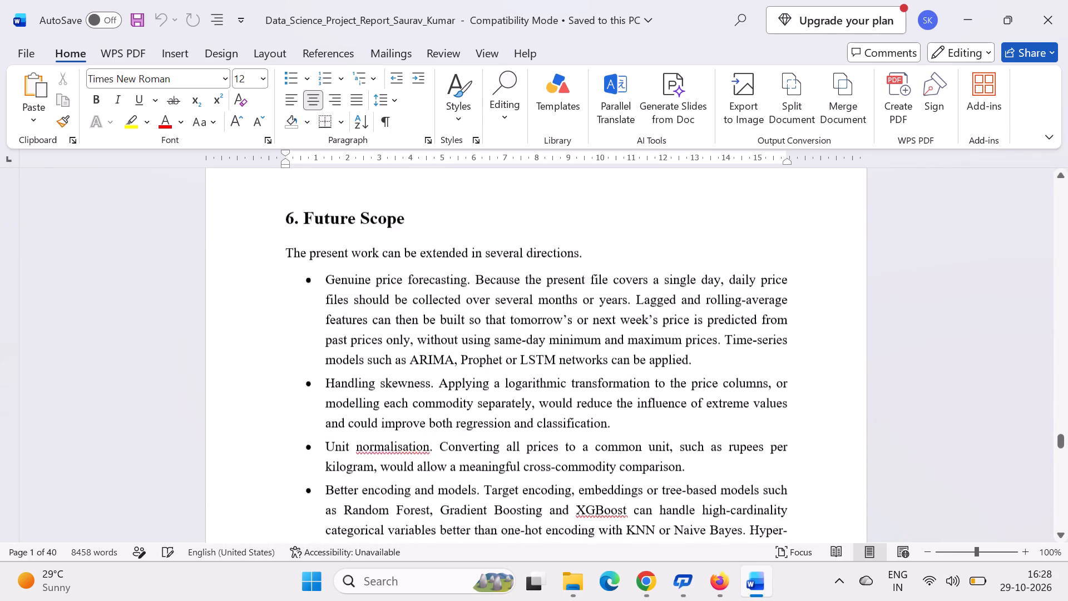
scroll(572, 244, down, 2)
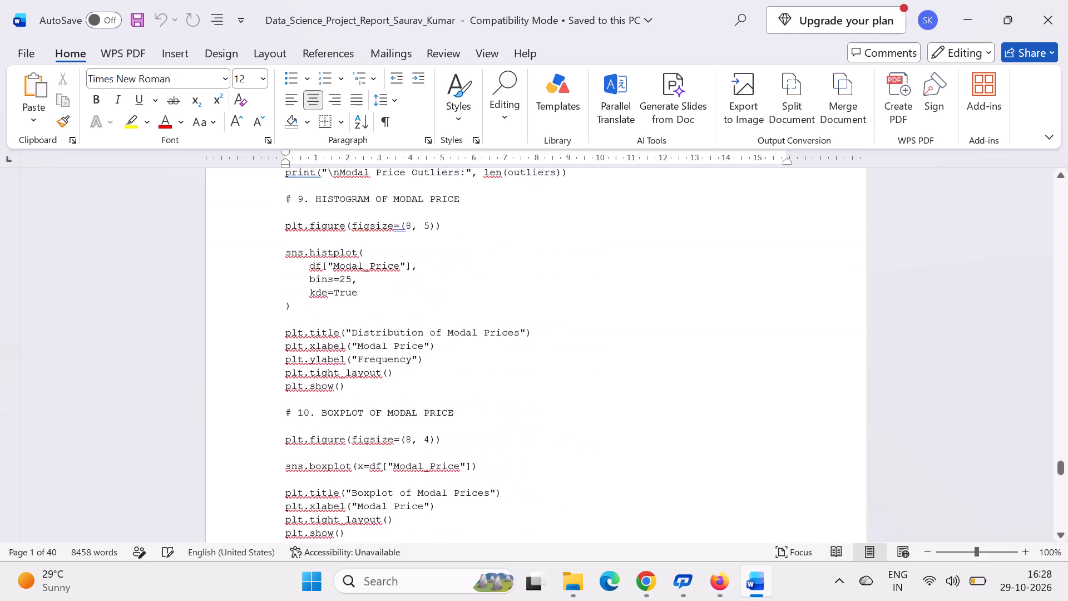
scroll(572, 244, down, 2)
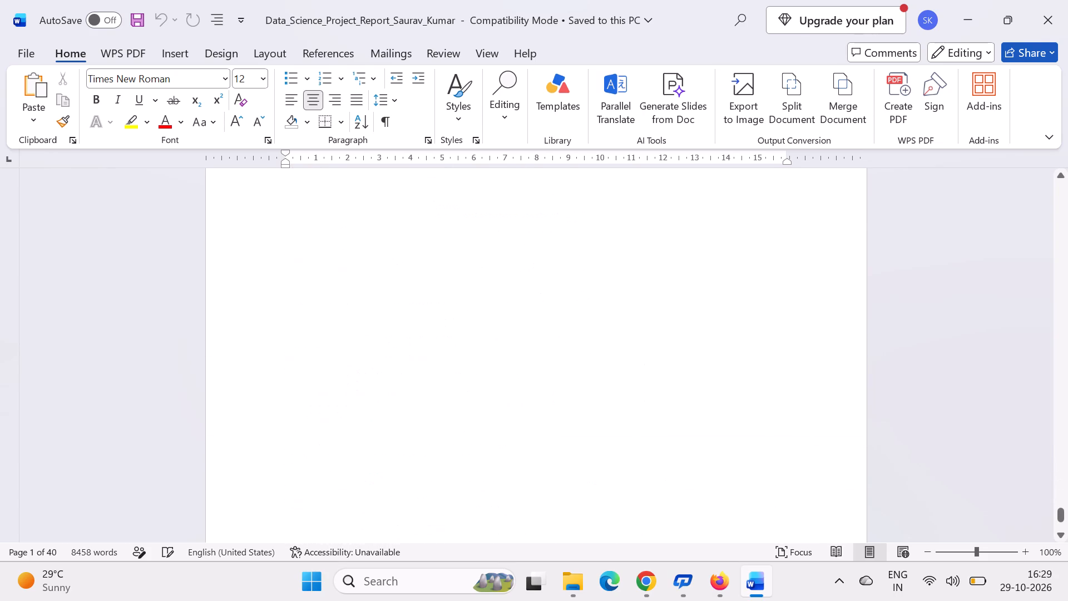
scroll(572, 244, down, 1)
scroll(572, 244, up, 1)
scroll(572, 244, down, 1)
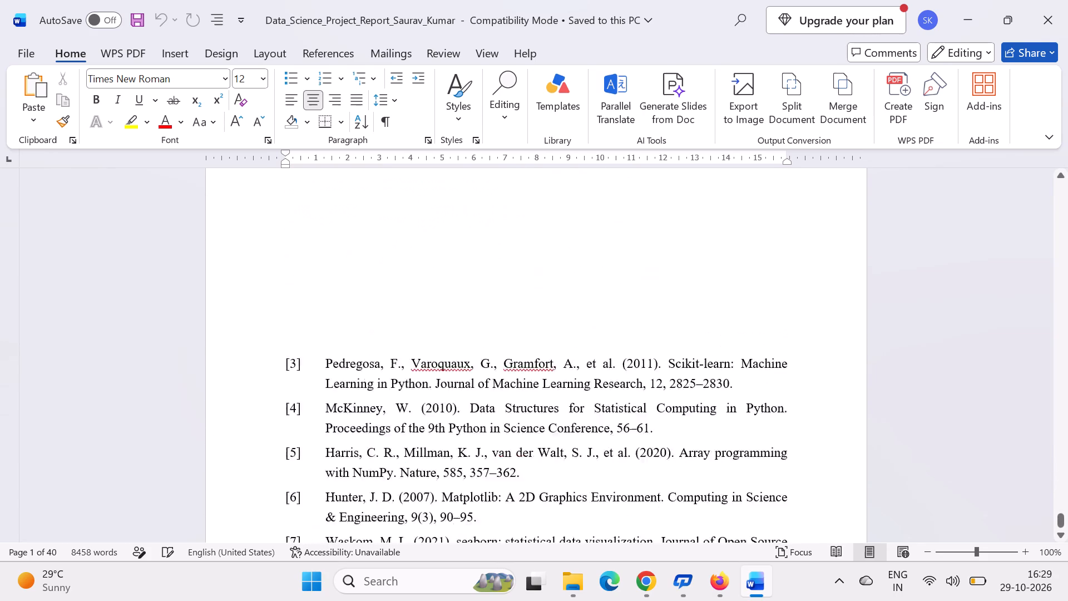
scroll(572, 244, down, 3)
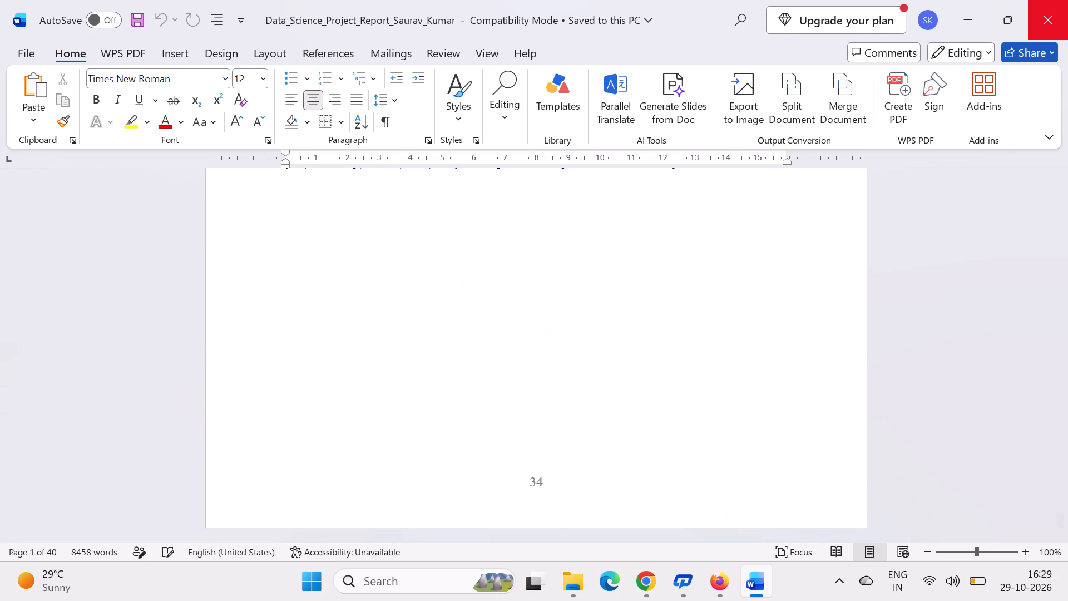
click(1062, 8)
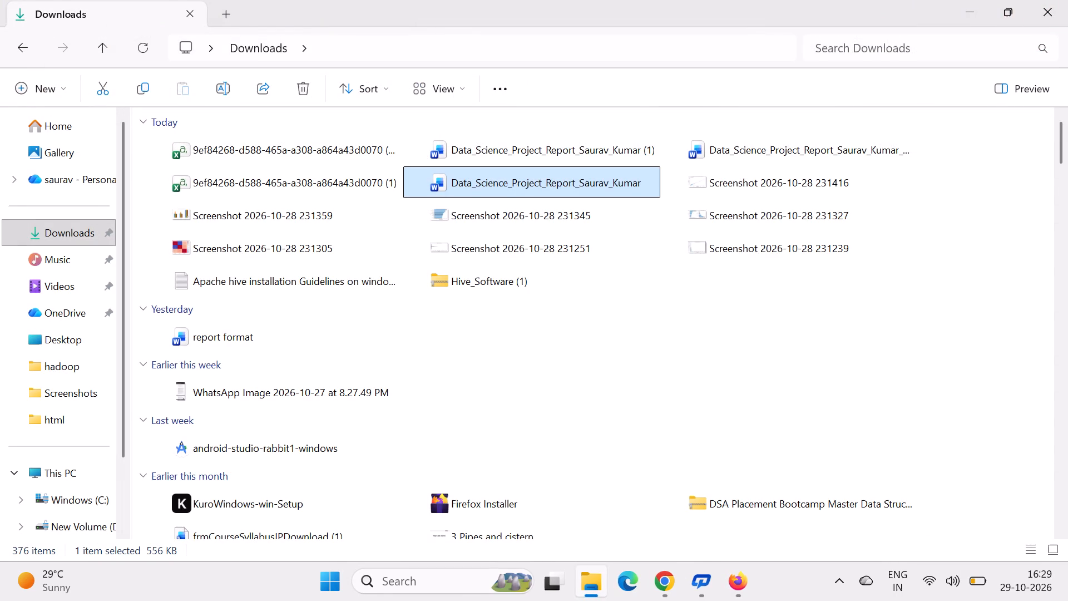
Open the Updated version of the project report from Downloads and look through it to the LinkedIn post link on the last page.
double_click(803, 153)
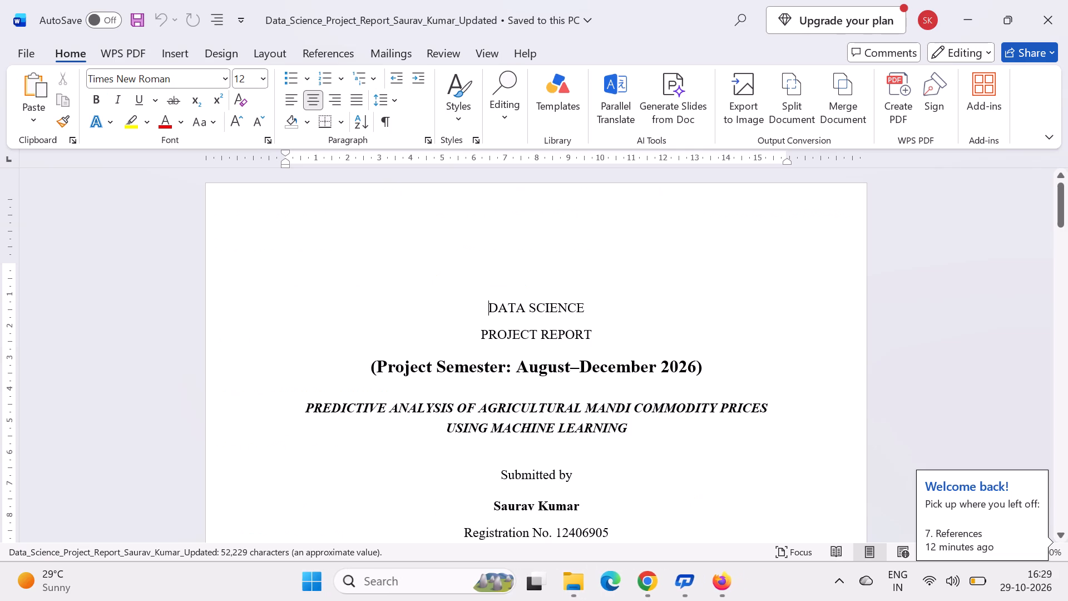
scroll(733, 275, down, 2)
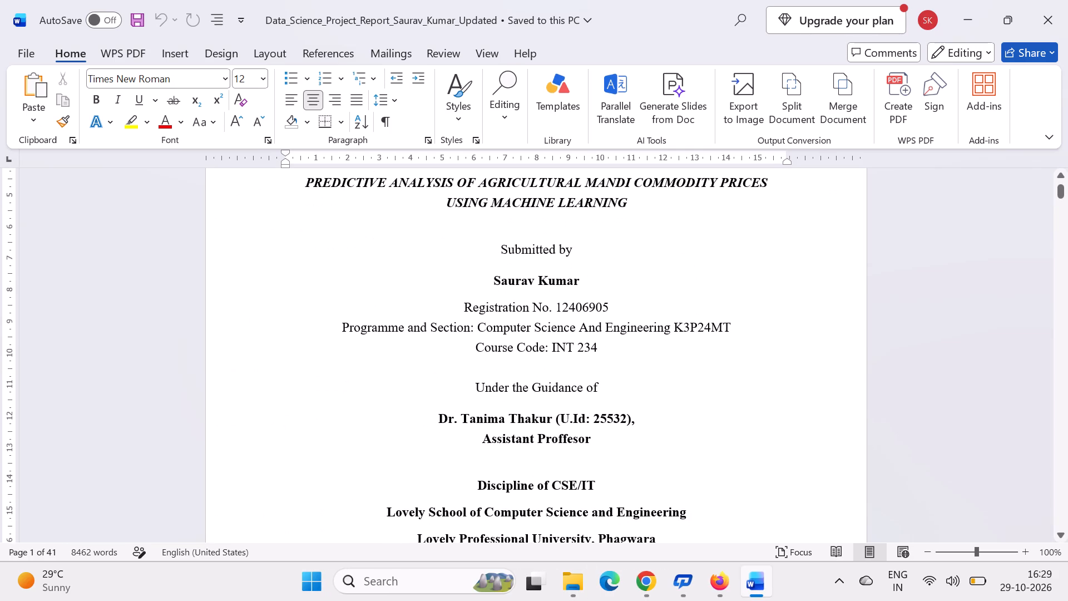
scroll(733, 275, down, 2)
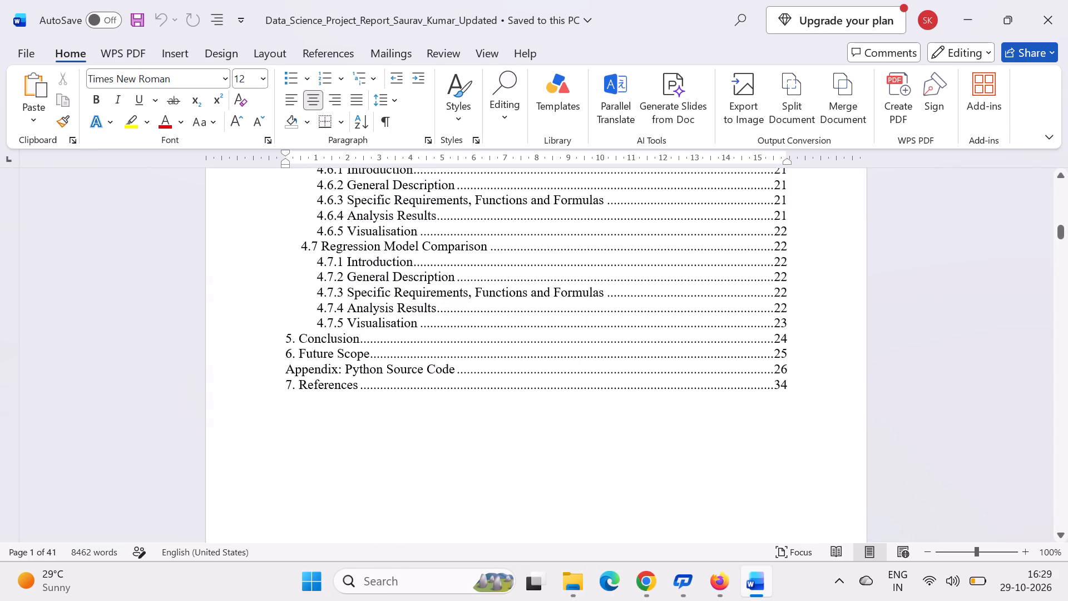
scroll(733, 275, down, 4)
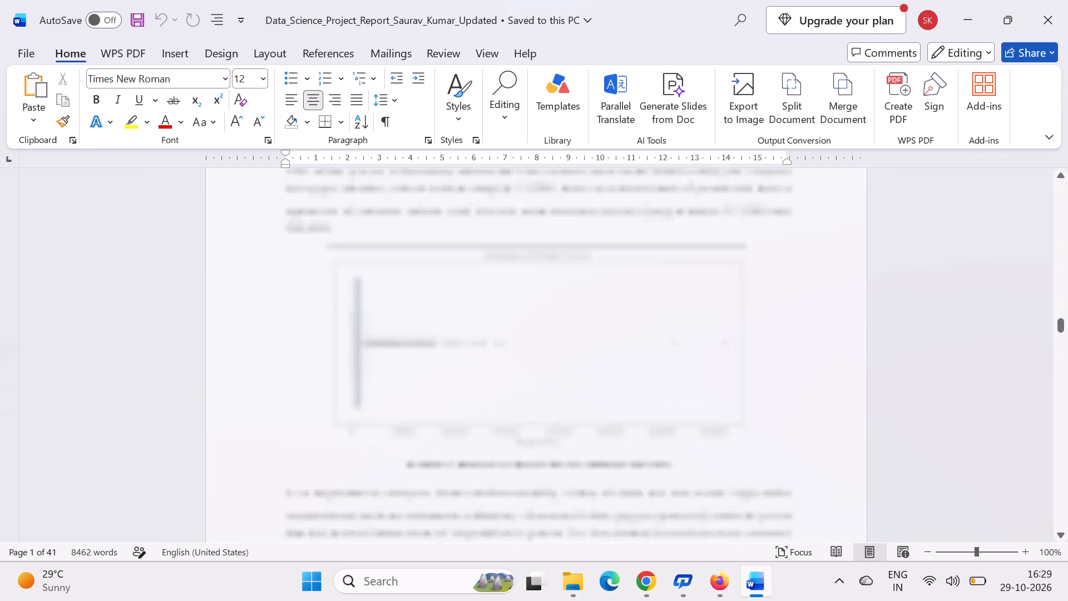
scroll(733, 275, down, 3)
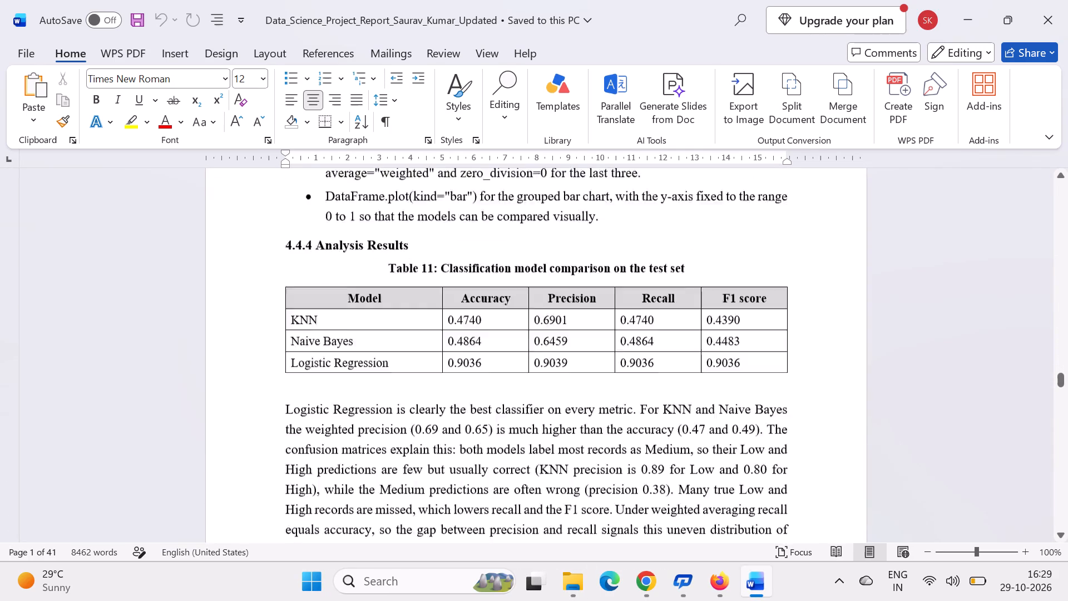
scroll(733, 275, down, 2)
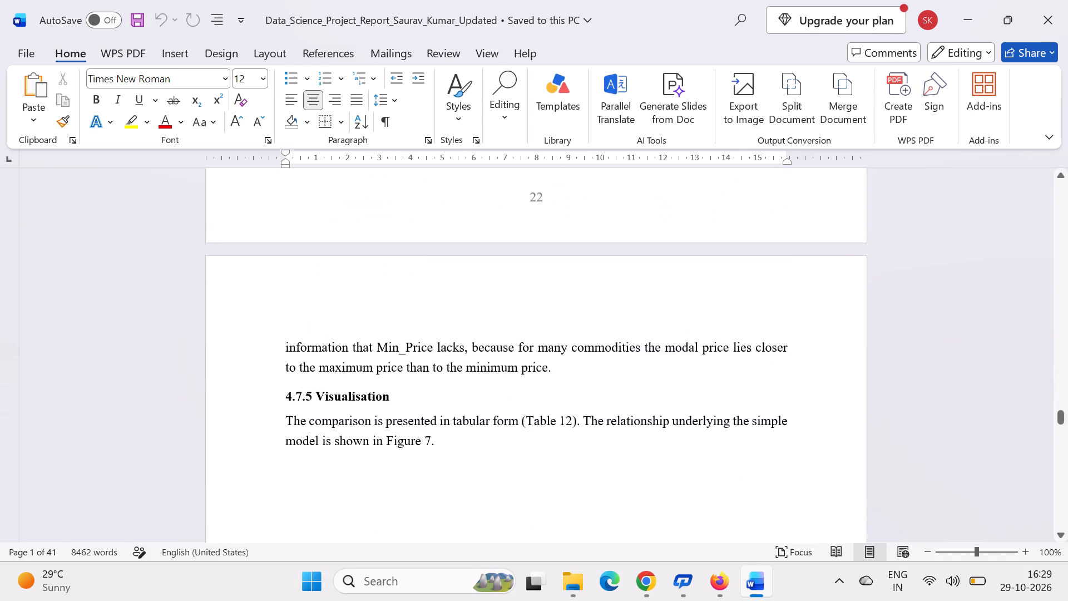
scroll(733, 275, down, 2)
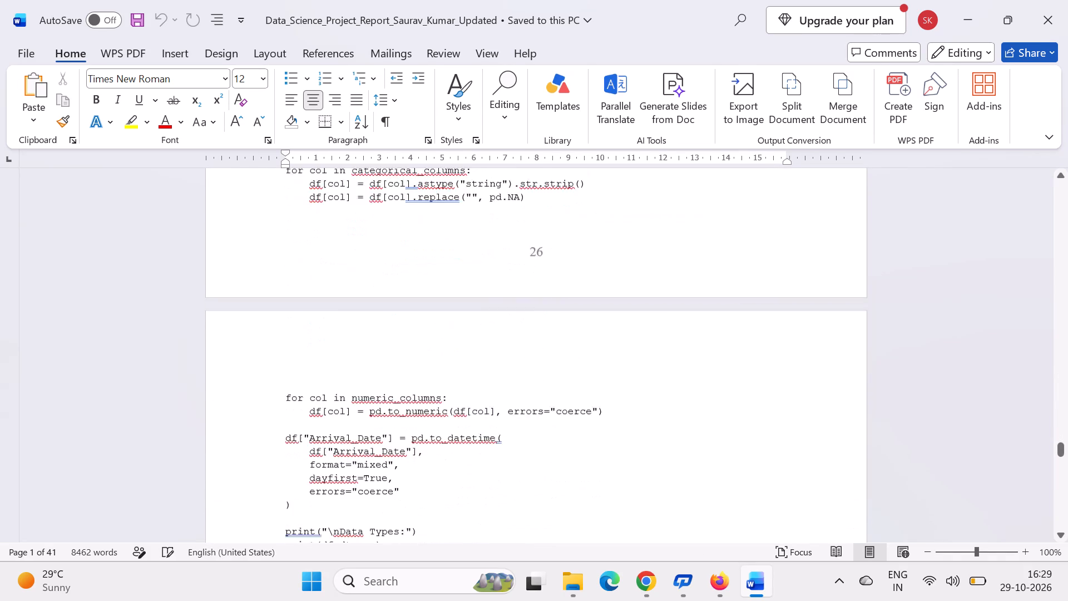
scroll(733, 275, down, 2)
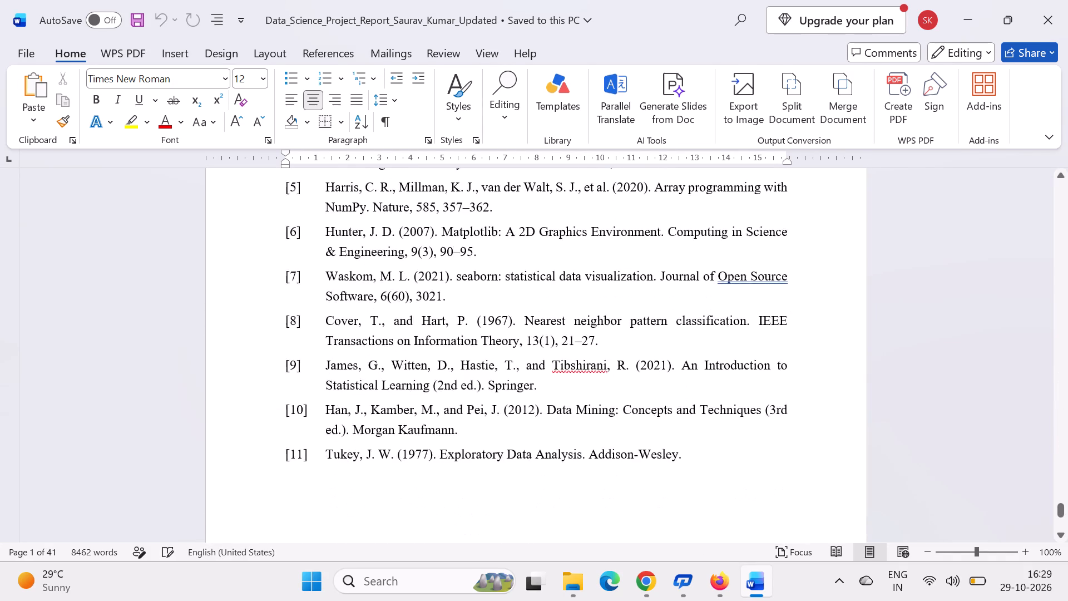
scroll(733, 275, down, 3)
scroll(733, 275, up, 1)
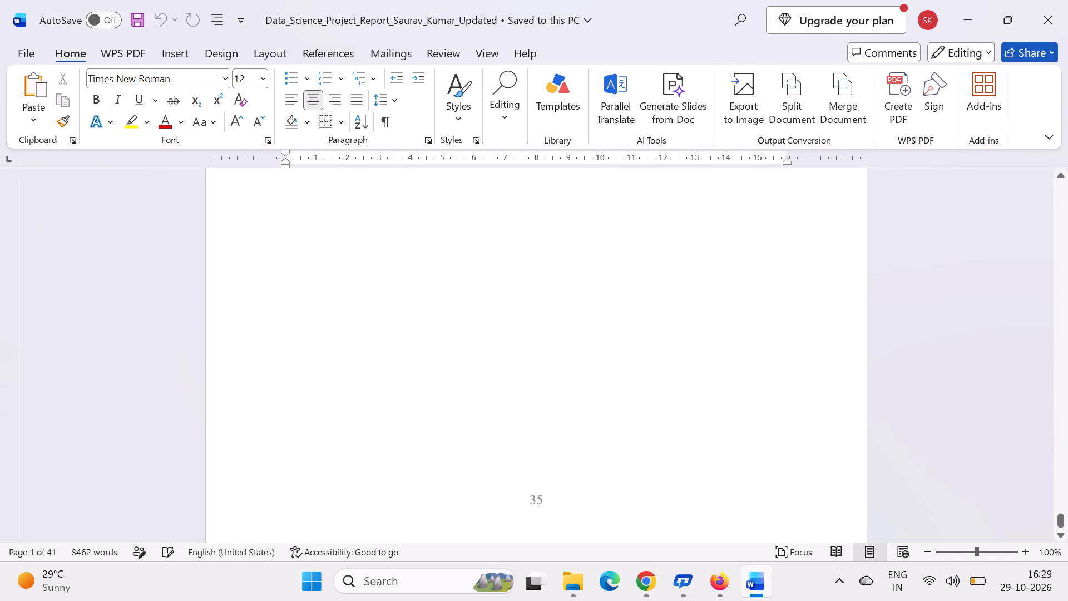
scroll(733, 275, up, 2)
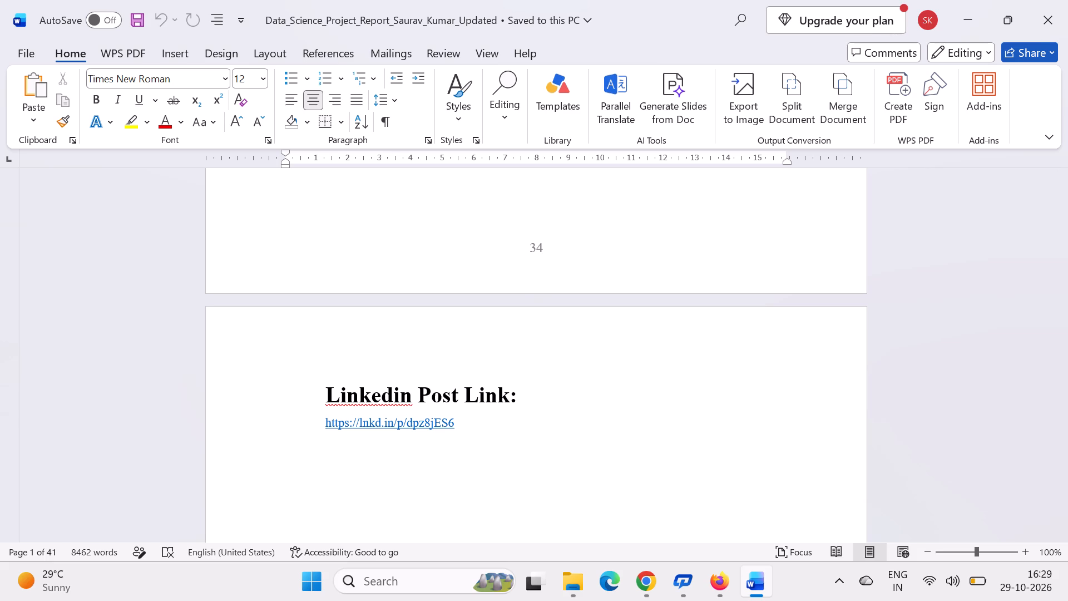
scroll(812, 373, down, 8)
scroll(676, 290, down, 2)
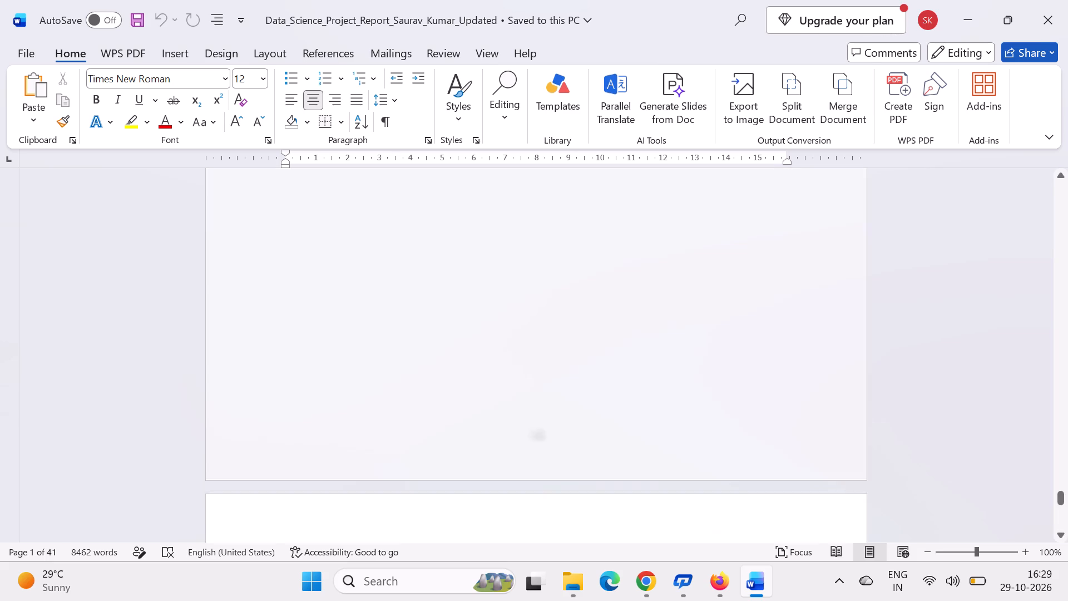
scroll(676, 290, down, 7)
scroll(676, 290, up, 1)
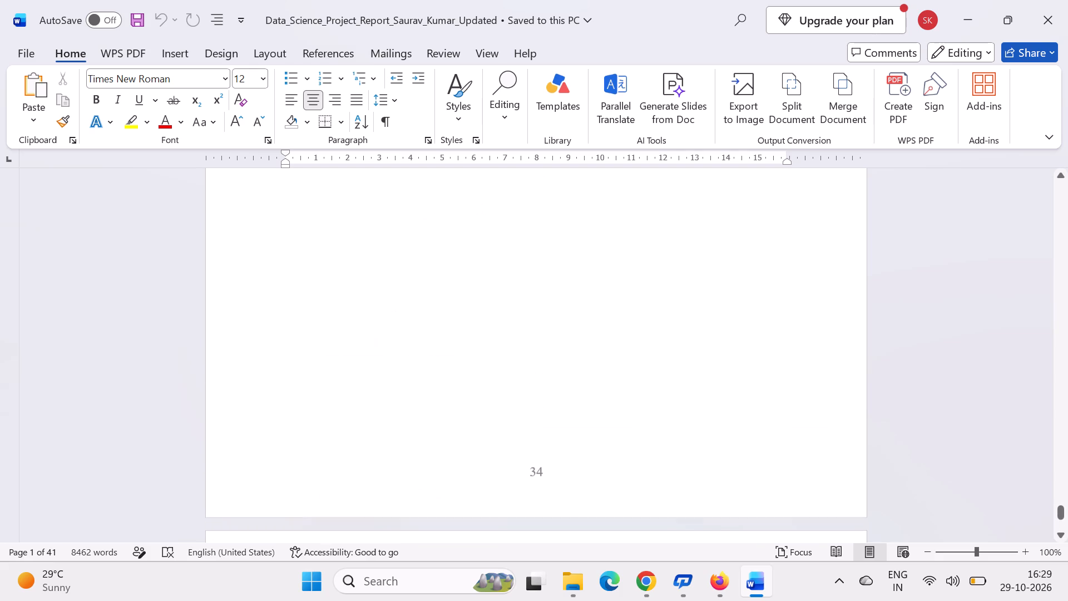
scroll(676, 290, down, 1)
scroll(676, 290, up, 1)
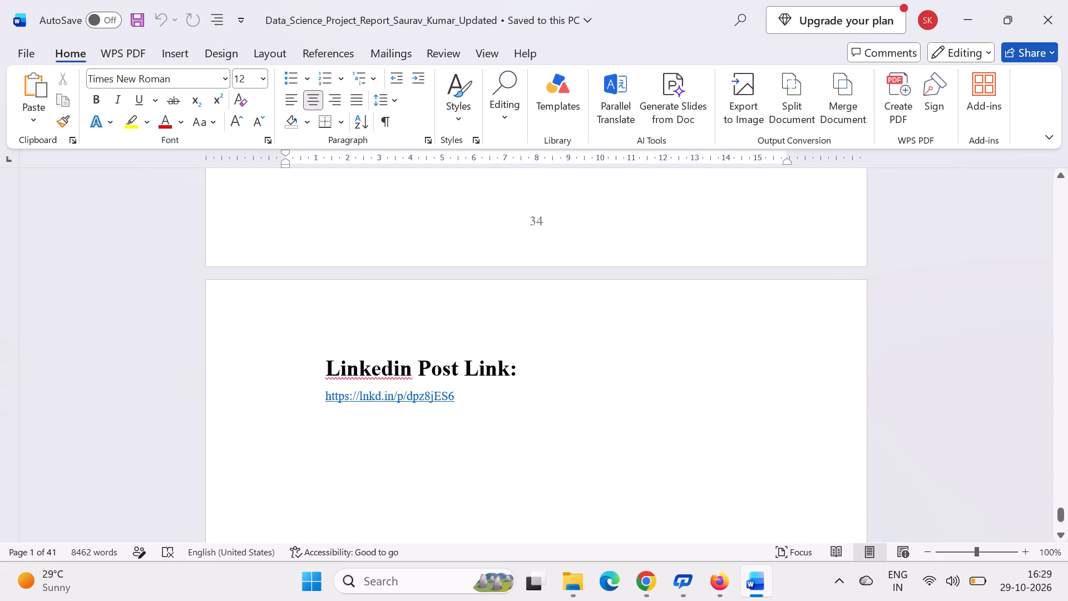
Add the line "Github Link:" beneath the LinkedIn post link on the last page, leaving two blank lines between them.
click(526, 407)
key(Return)
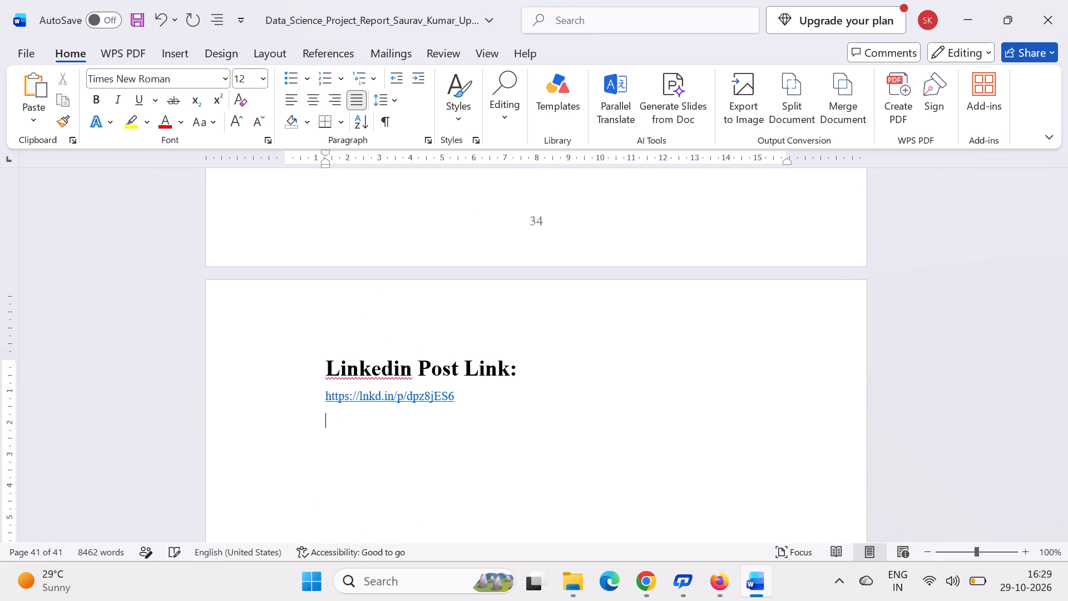
key(Return)
key(Return)
key(shift+g)
text(it)
text(hub)
key(space)
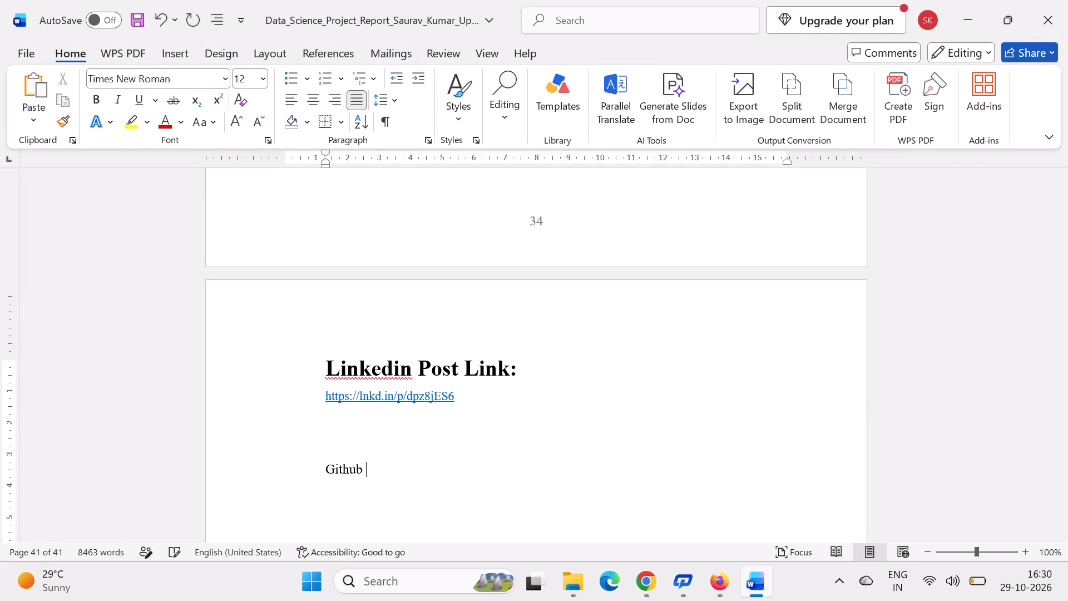
text(Link)
key(shift+colon)
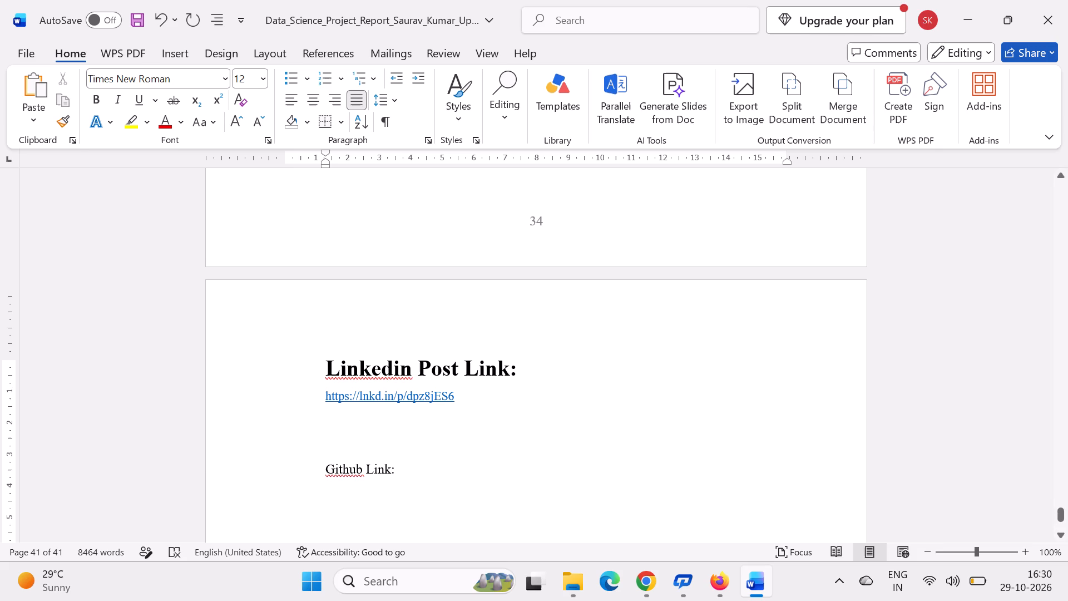
Copy the formatting of the "Linkedin Post Link:" heading onto the "Github Link:" line with Format Painter.
drag(521, 369, 335, 368)
click(512, 313)
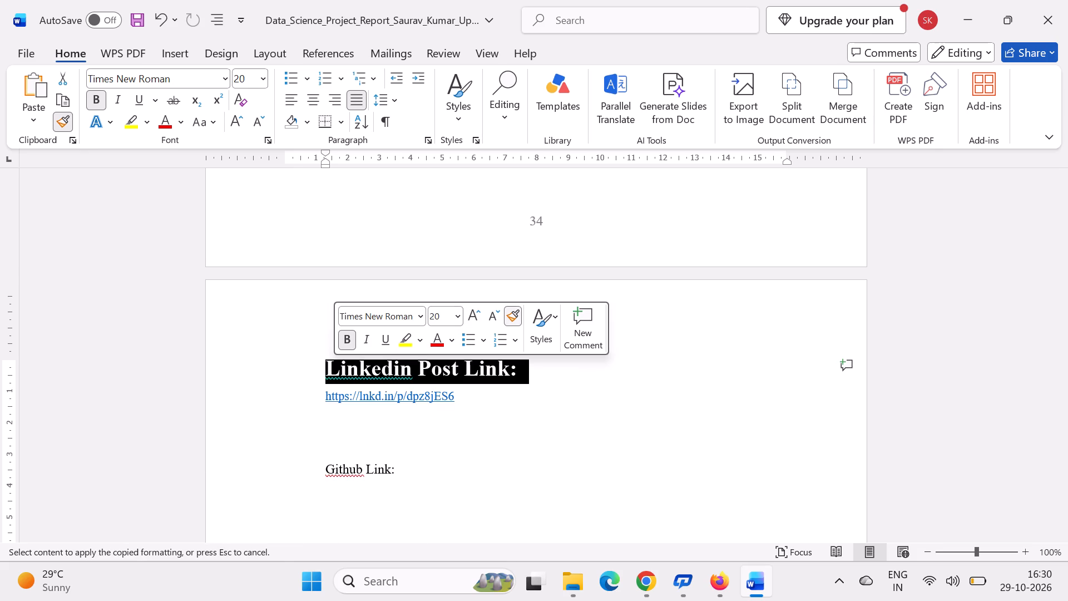
drag(397, 468, 353, 471)
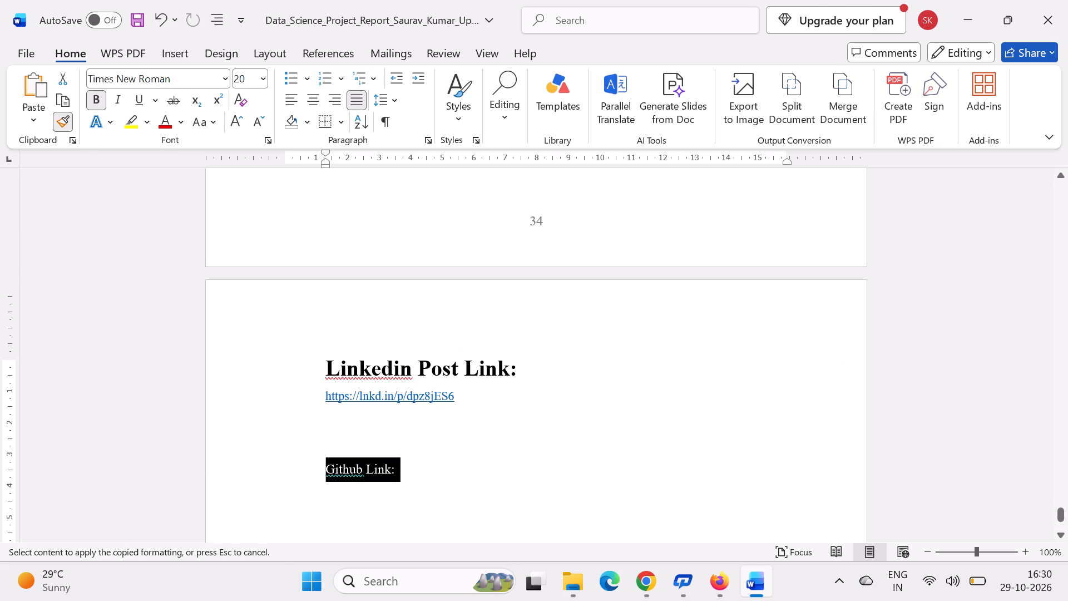
drag(353, 471, 345, 472)
click(460, 480)
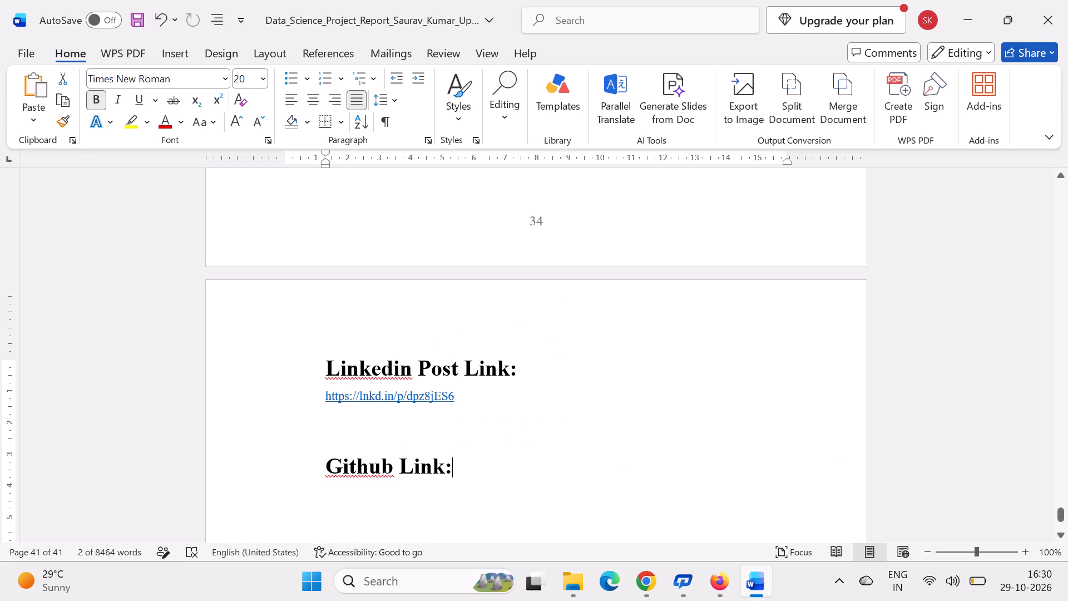
Start a new line below the "Github Link:" heading on the last page.
key(Return)
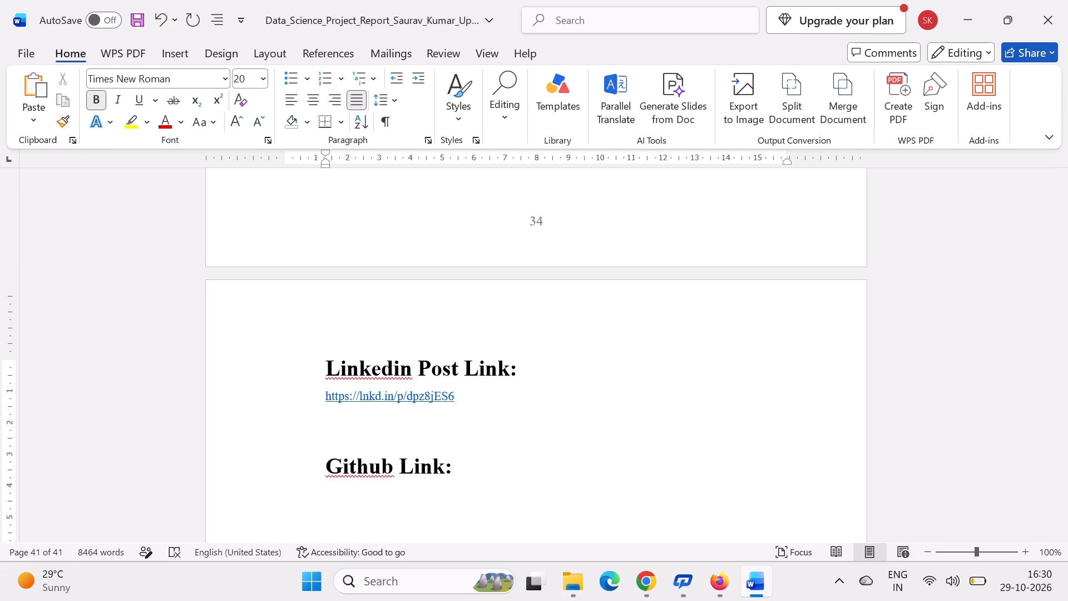
key(Return)
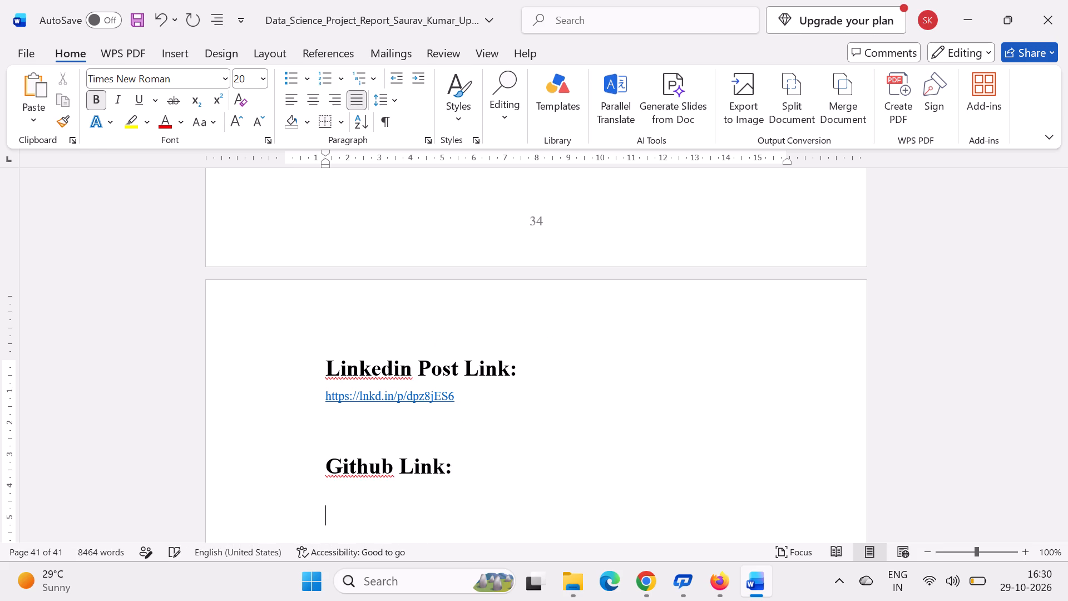
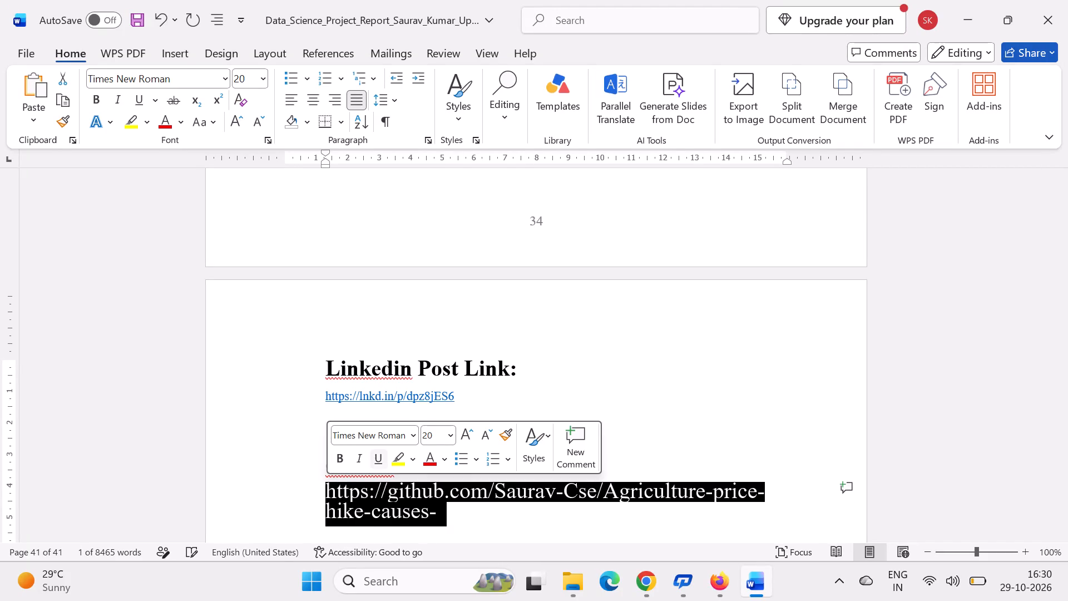
Set the font size of the GitHub URL beneath the "Github Link:" heading to 12.
click(453, 436)
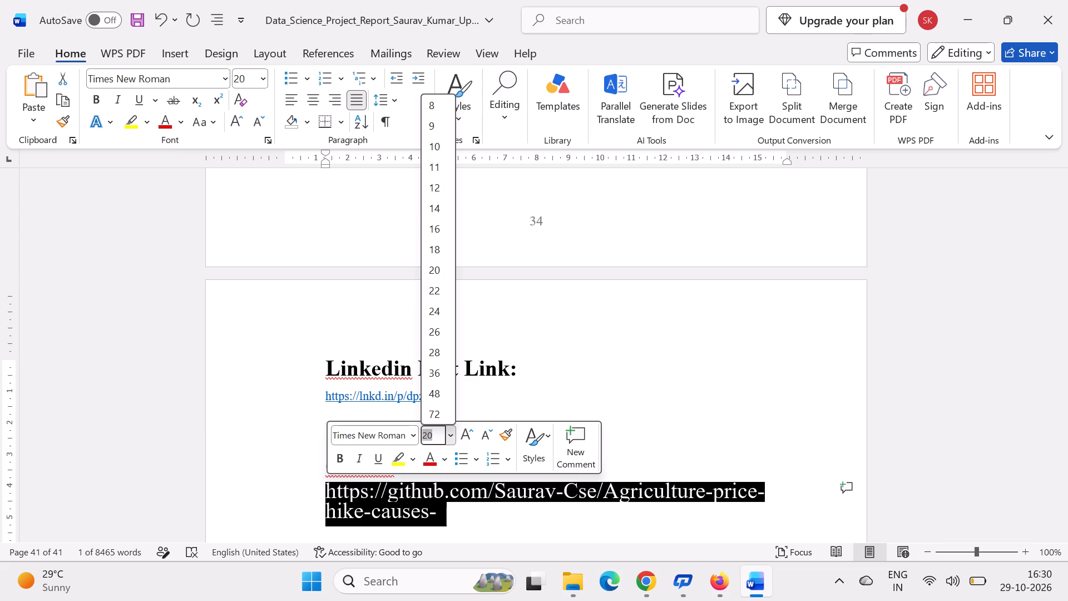
click(441, 189)
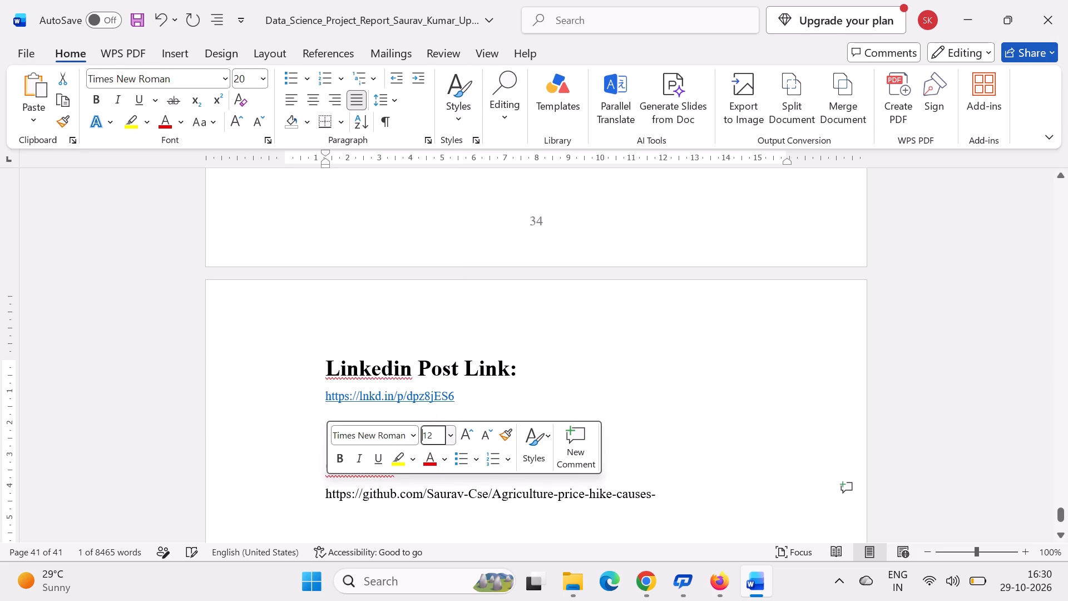
click(594, 400)
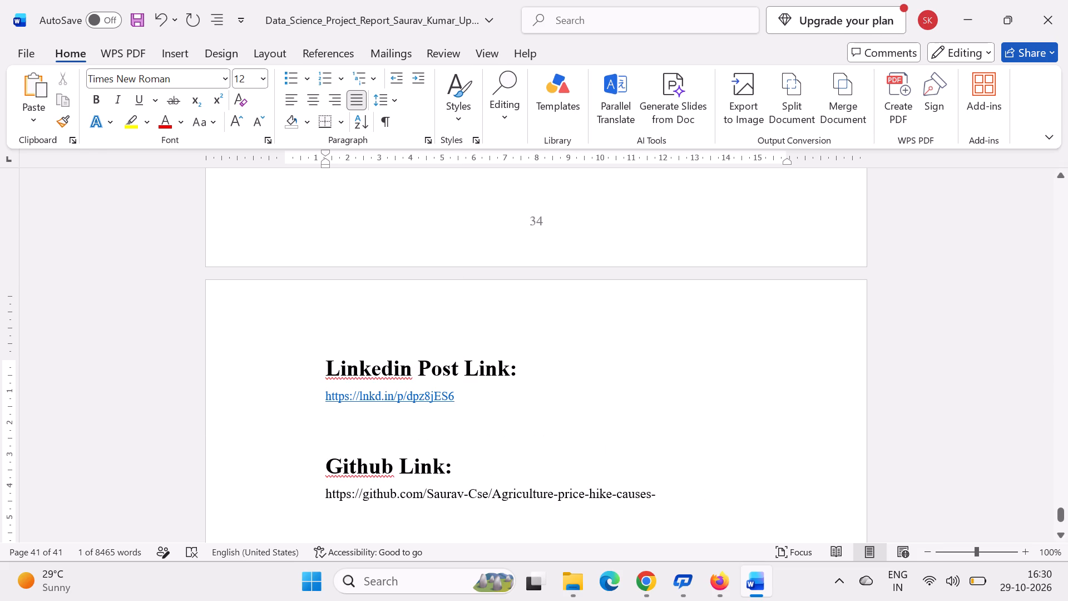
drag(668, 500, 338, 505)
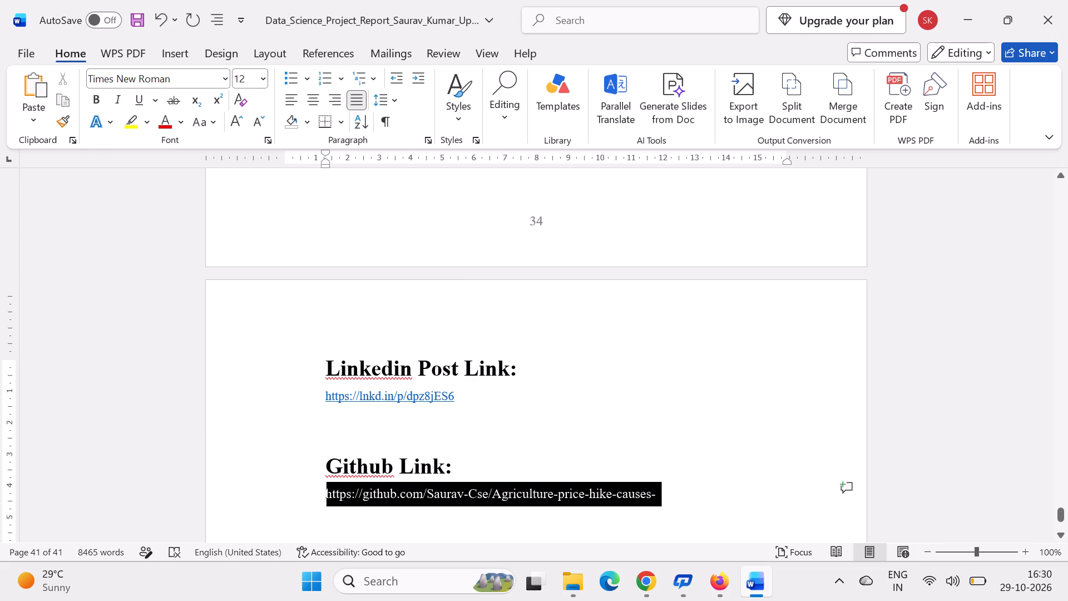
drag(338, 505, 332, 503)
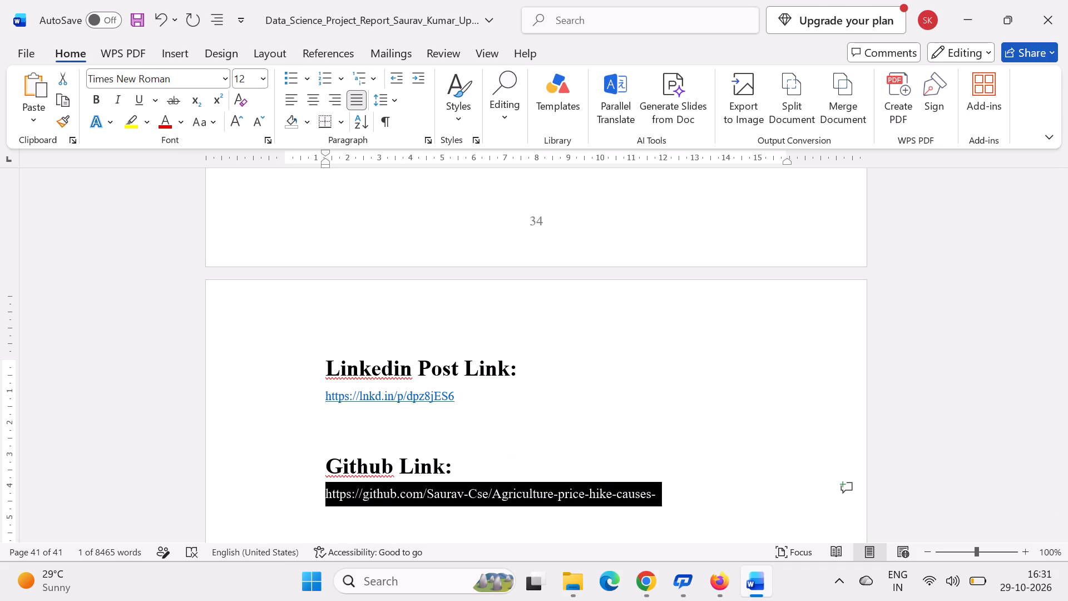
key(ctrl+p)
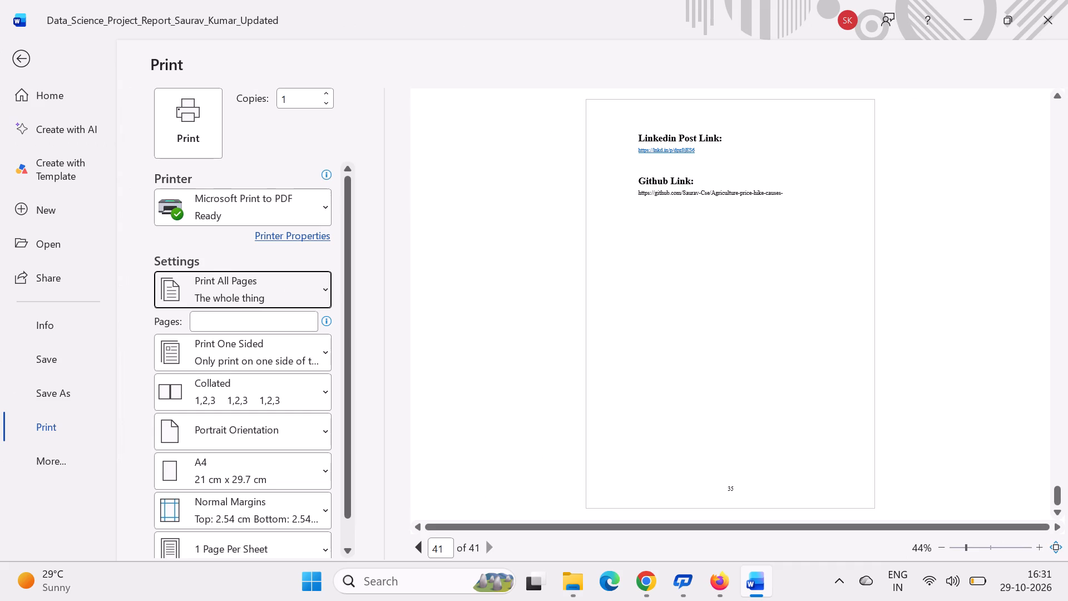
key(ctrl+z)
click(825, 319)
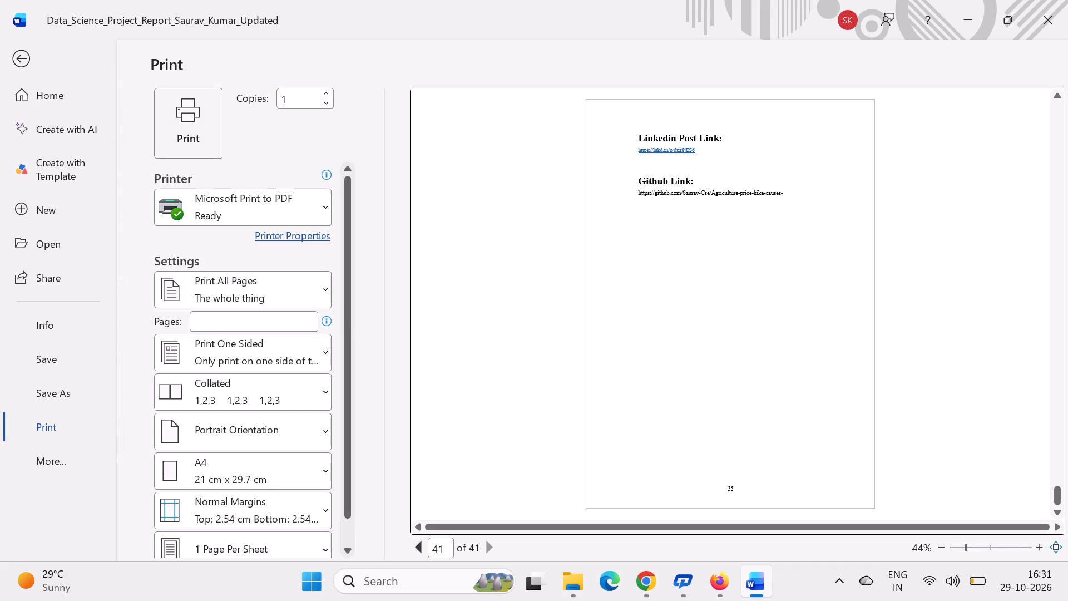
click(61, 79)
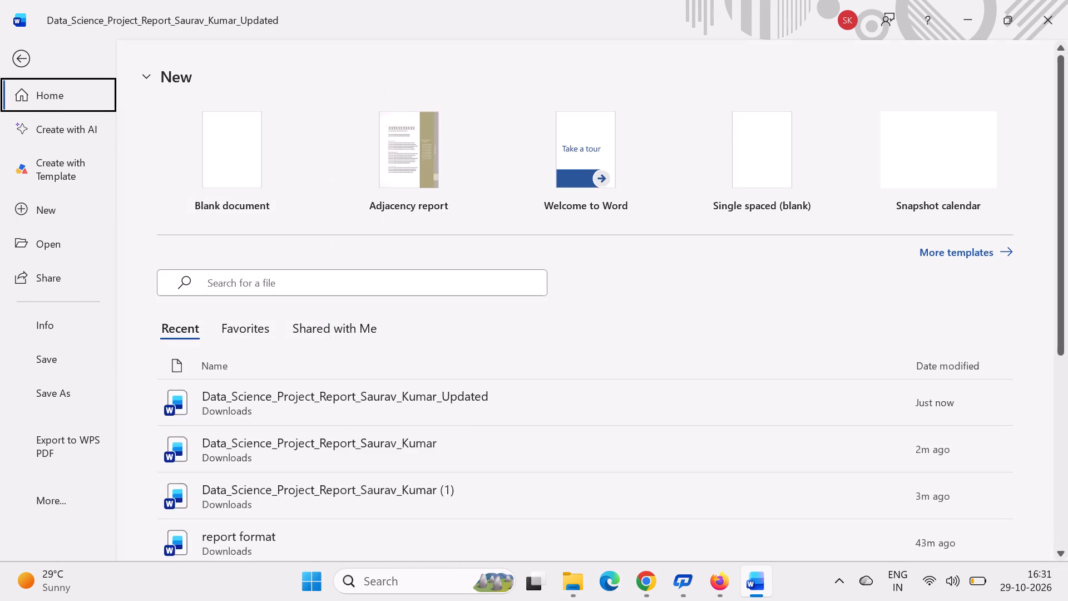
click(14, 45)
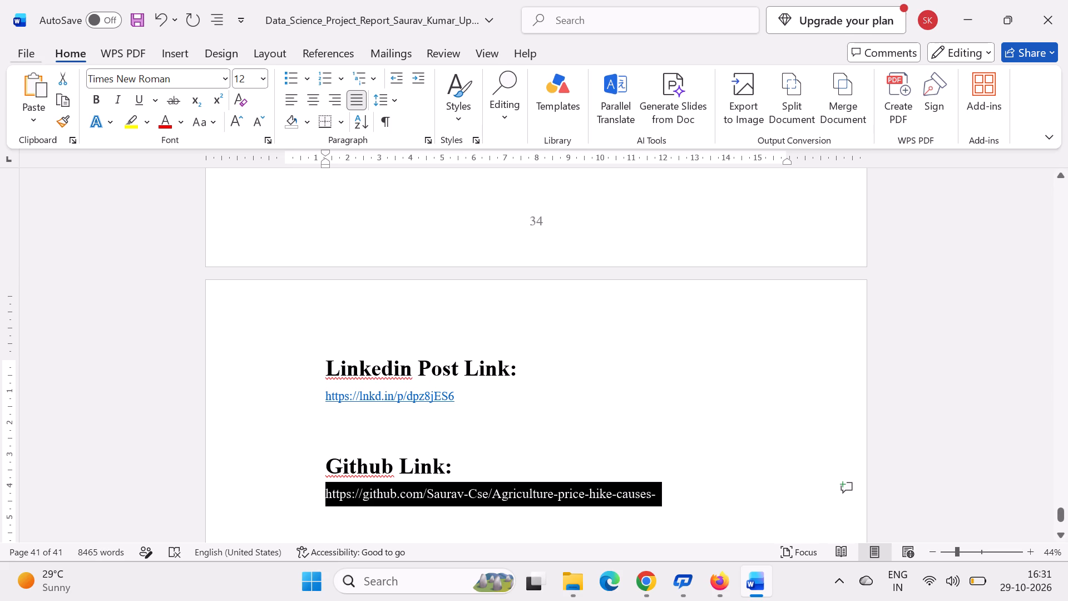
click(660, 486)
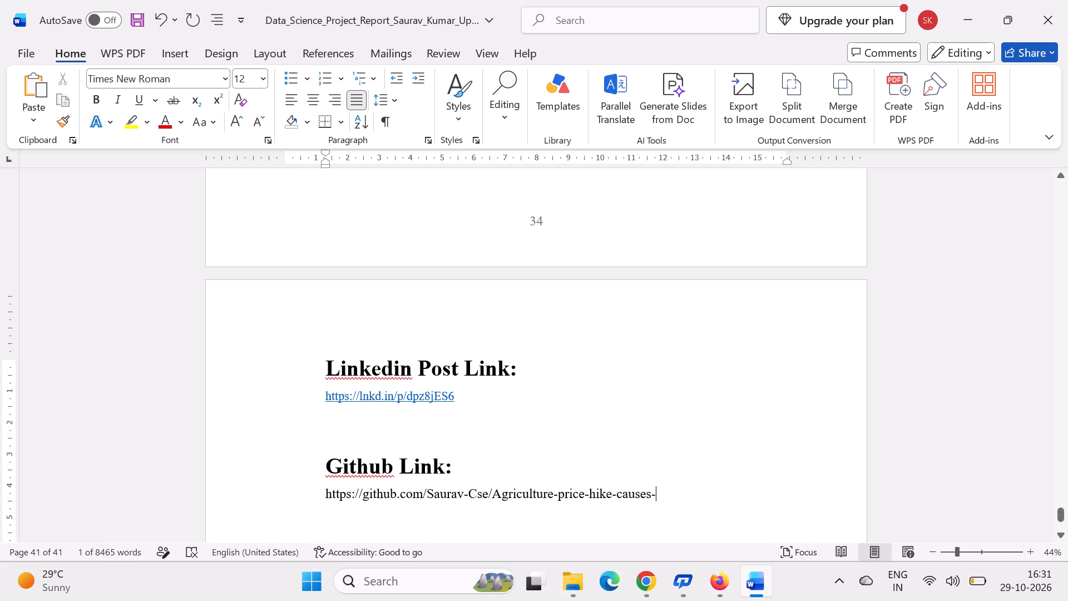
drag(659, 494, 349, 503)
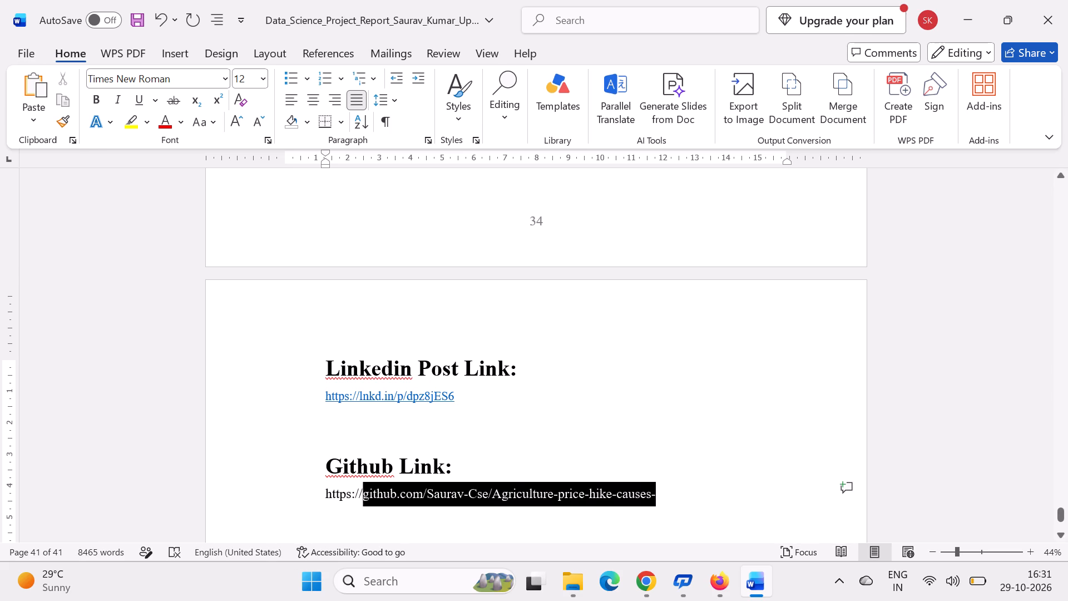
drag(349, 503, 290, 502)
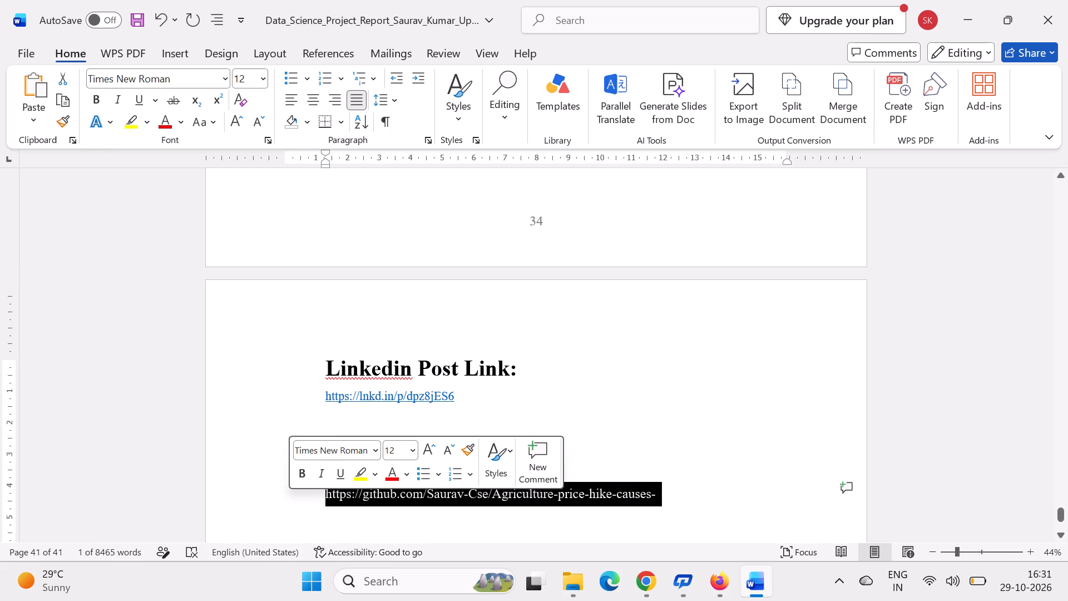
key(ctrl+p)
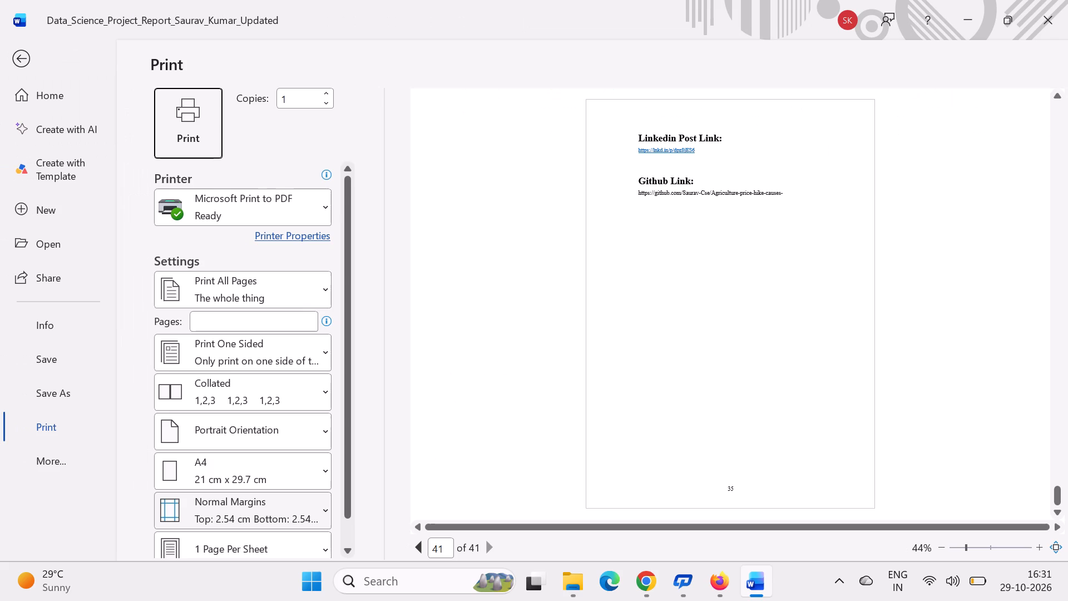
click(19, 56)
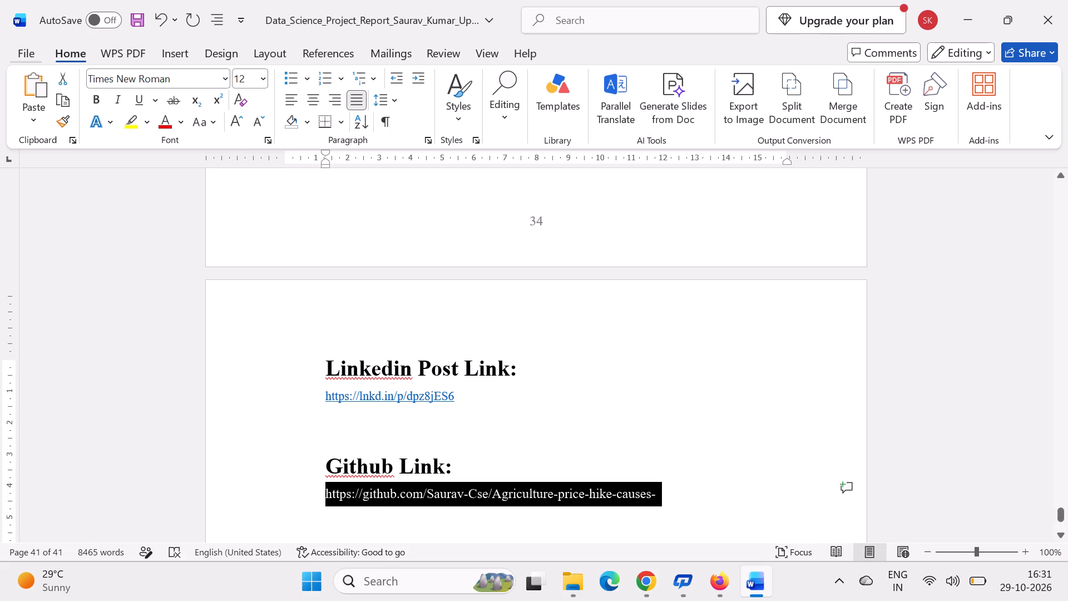
Turn the GitHub URL under "Github Link:" into a hyperlink to the same Agriculture-price-hike-causes- repository address.
click(665, 489)
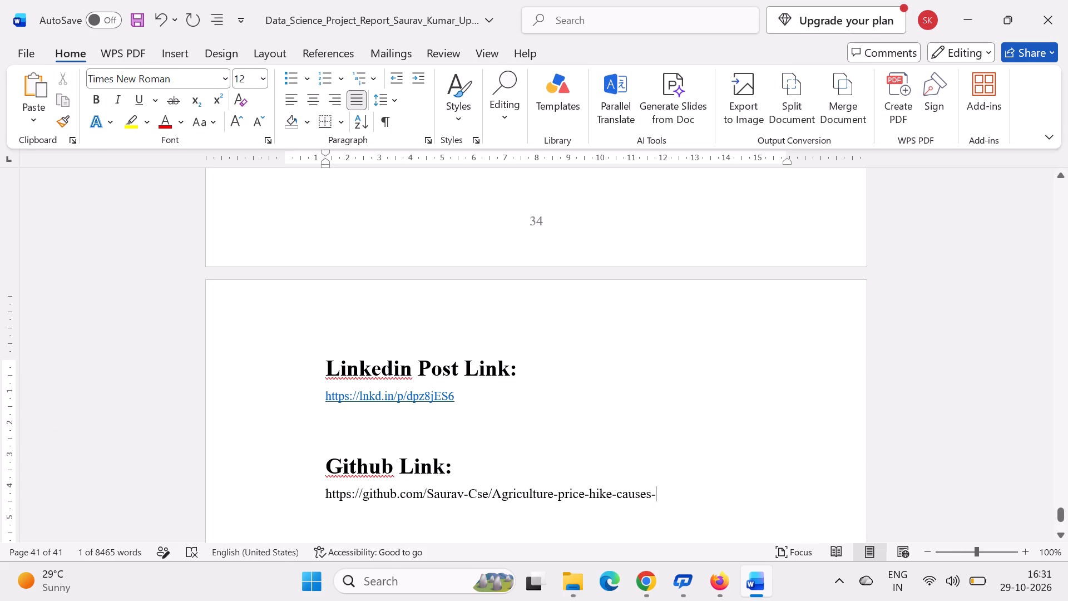
drag(662, 494, 388, 482)
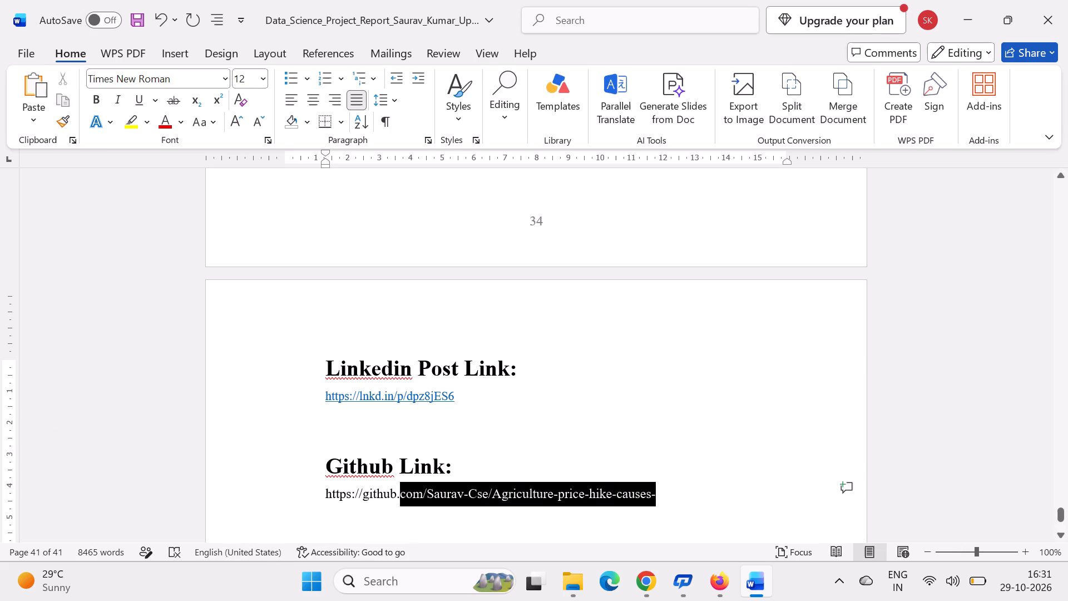
drag(388, 482, 322, 499)
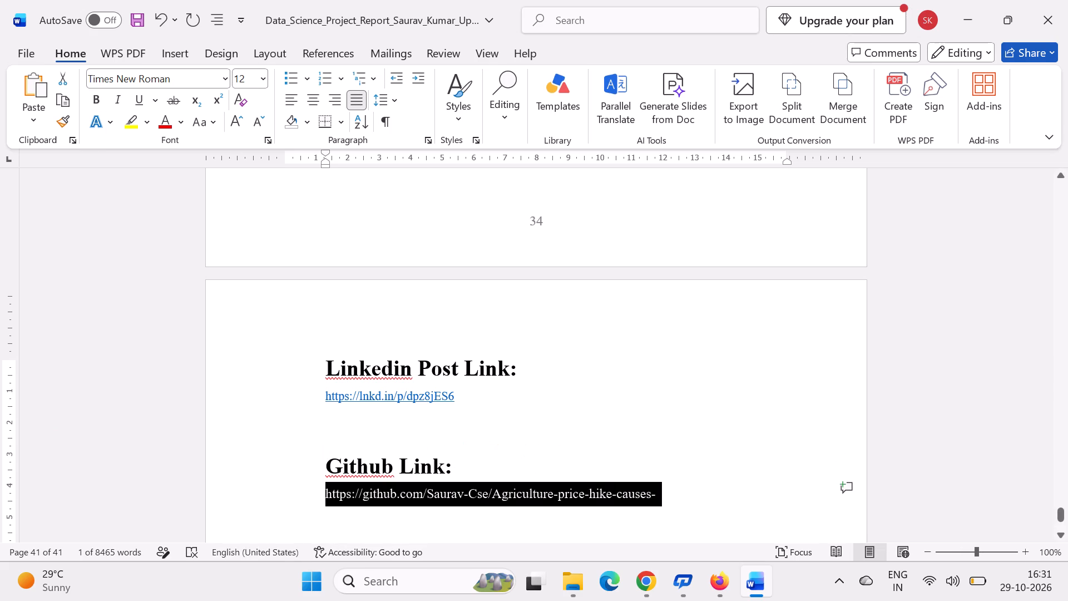
key(ctrl+k)
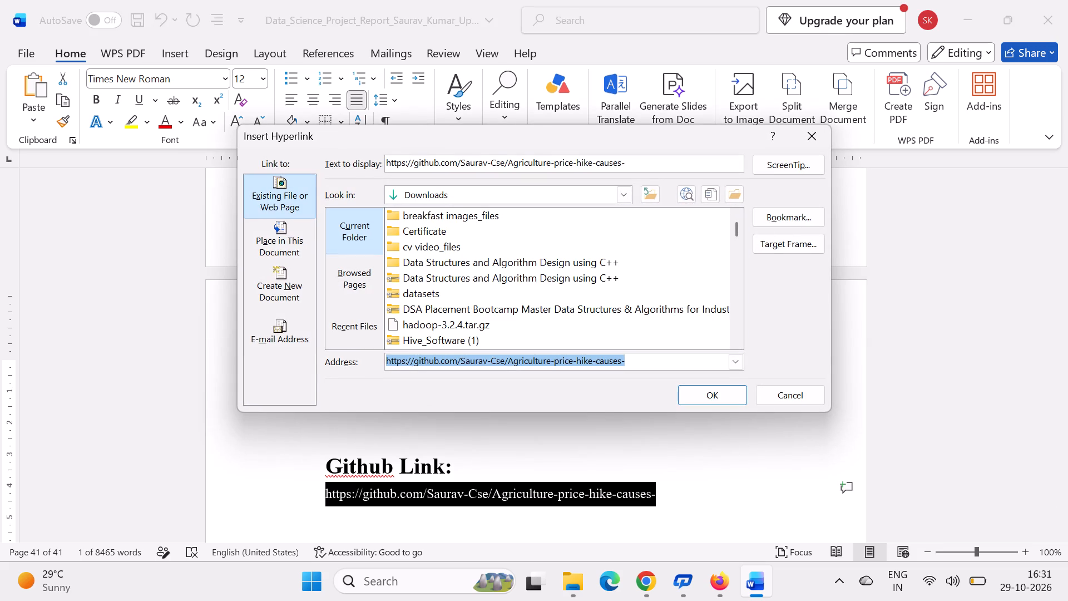
click(354, 285)
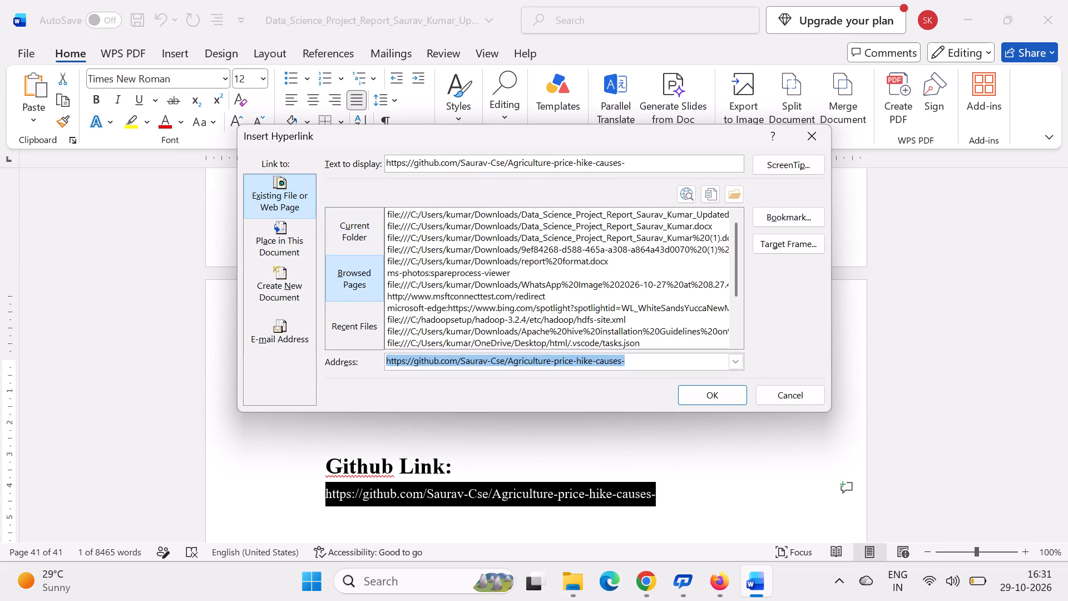
click(635, 359)
drag(635, 359, 528, 379)
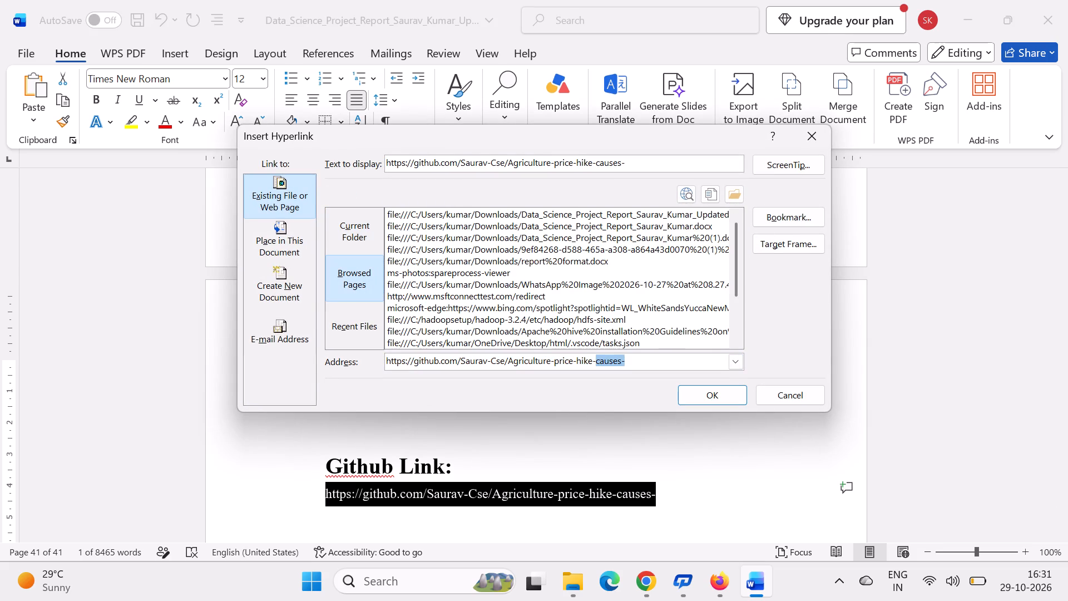
drag(528, 379, 387, 360)
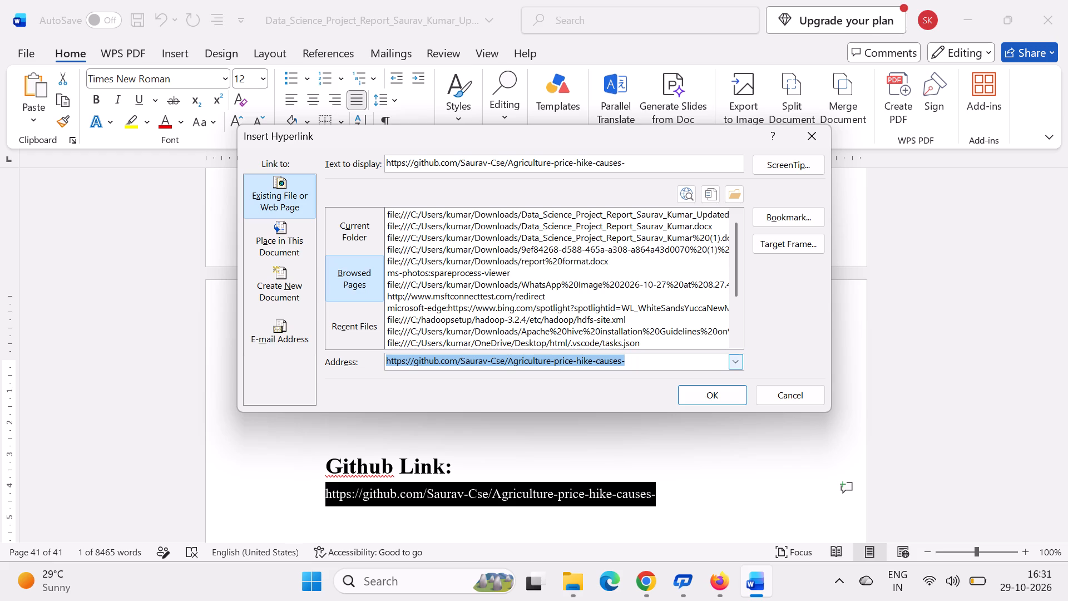
key(ctrl+v)
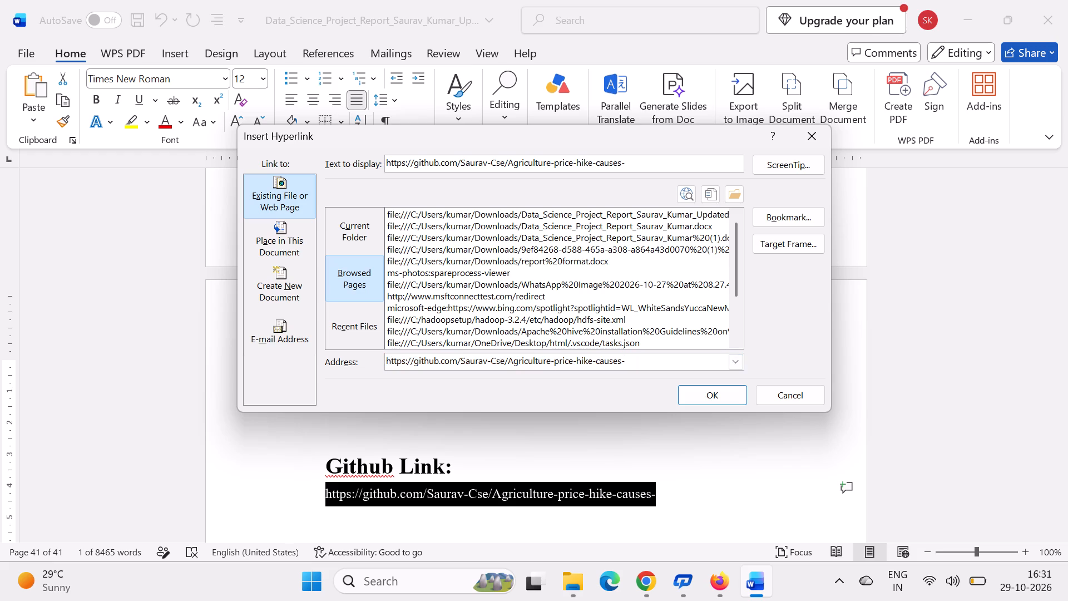
click(712, 397)
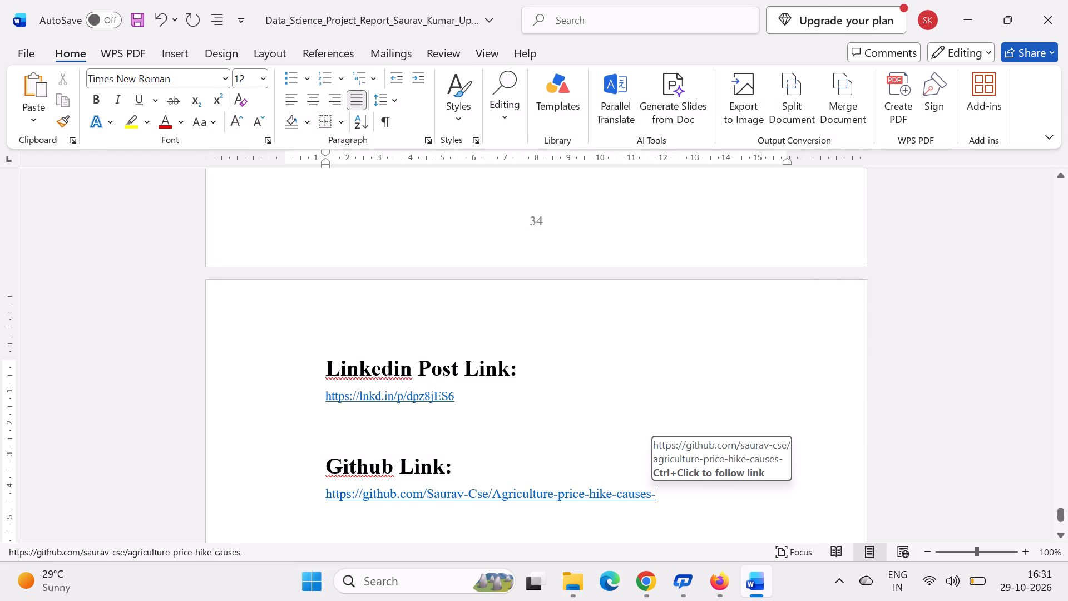
click(777, 481)
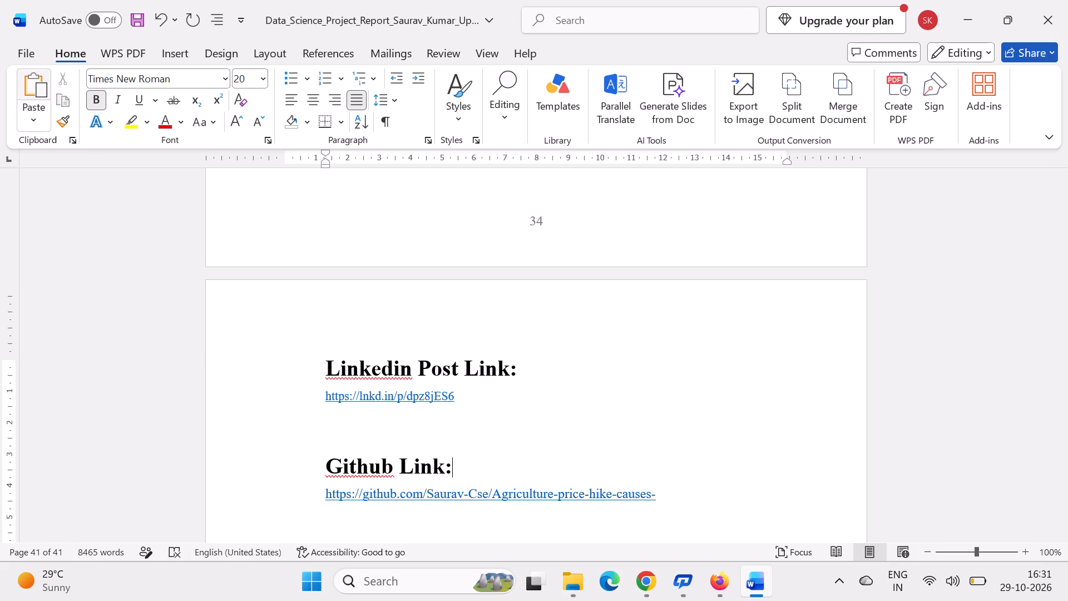
Save a copy of the report as a Word Document in Downloads, with the file name ending in "Updated final Report".
click(29, 57)
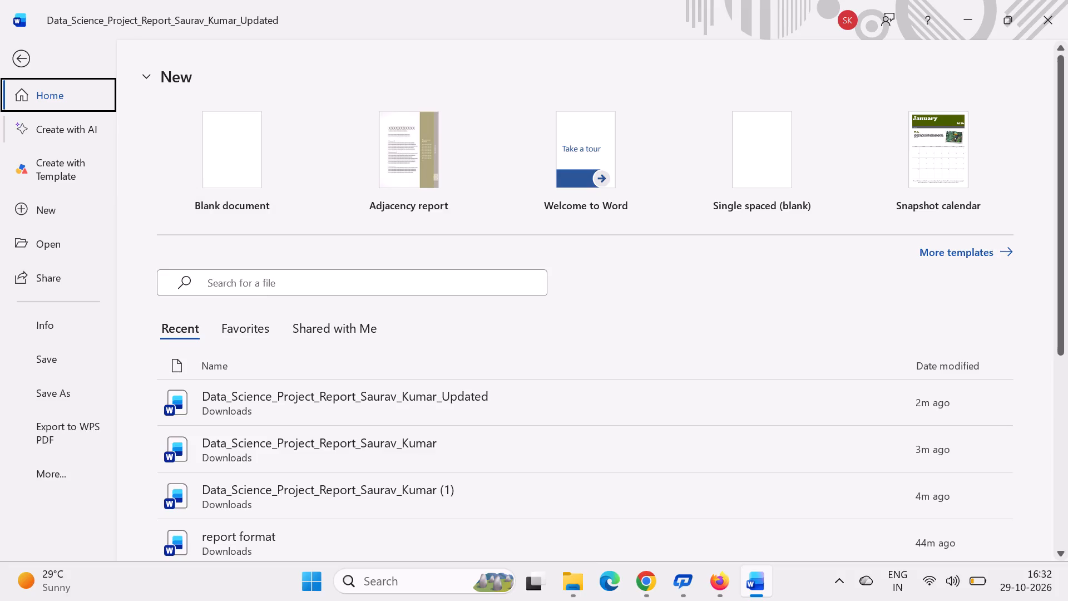
click(53, 399)
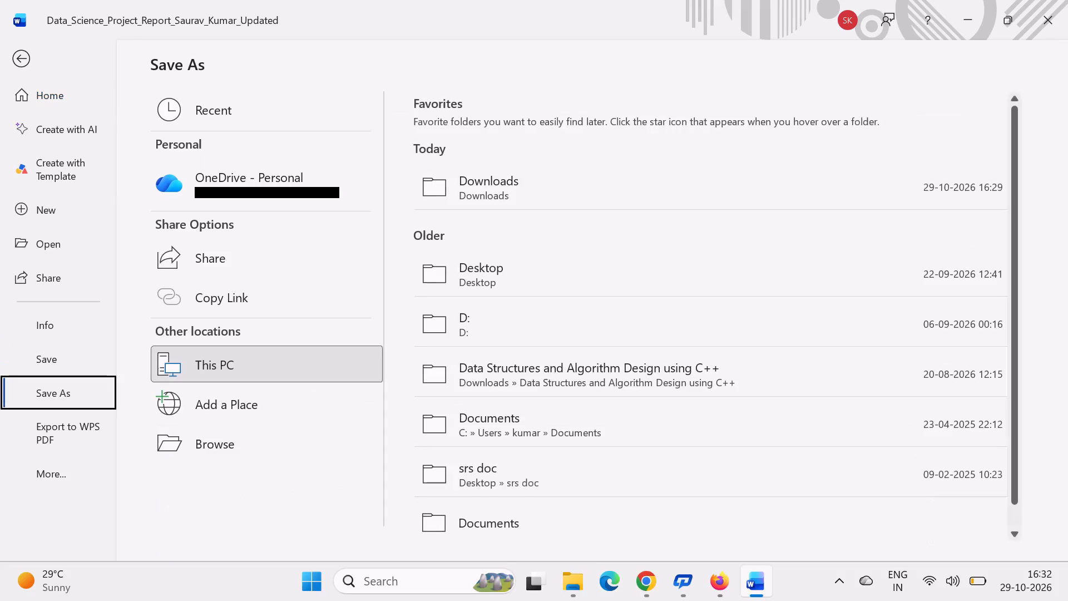
click(501, 196)
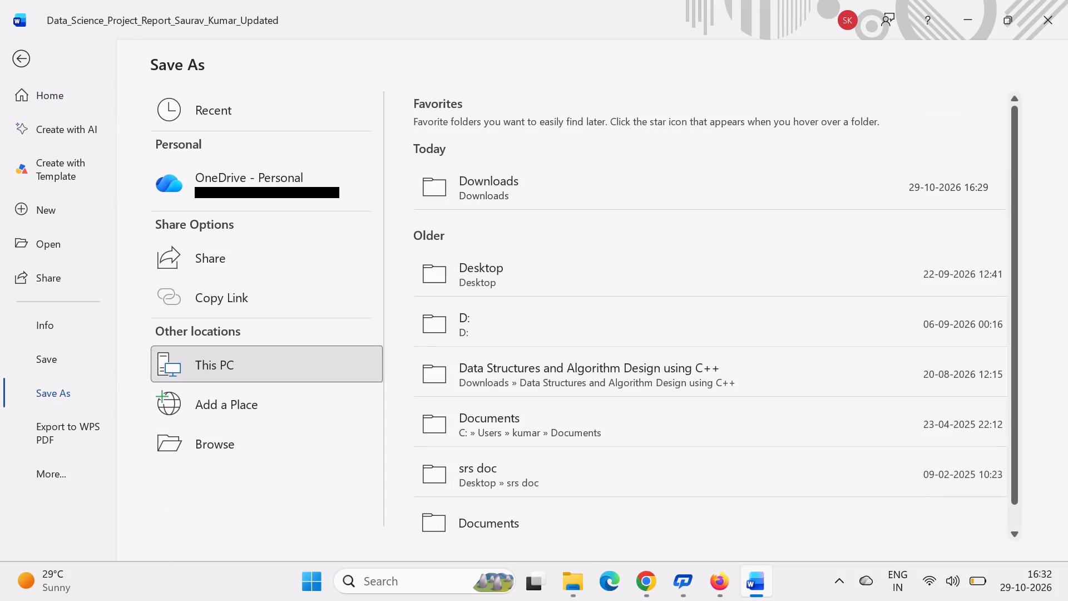
click(357, 272)
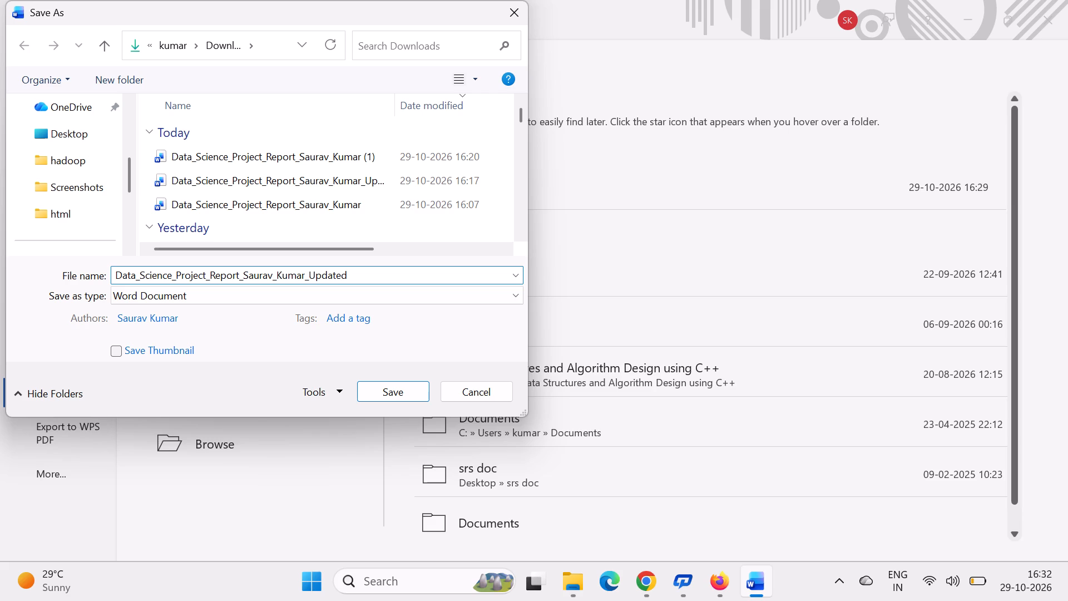
key(BackSpace)
key(BackSpace)
key(BackSpace)
key(BackSpace)
key(BackSpace)
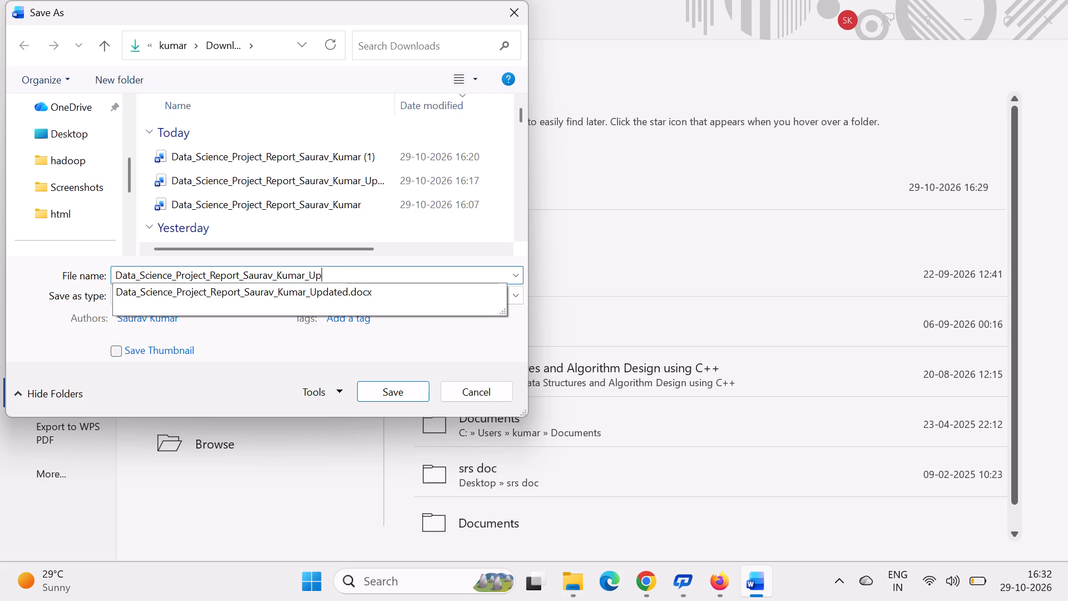
key(BackSpace)
text(pdated final)
key(space)
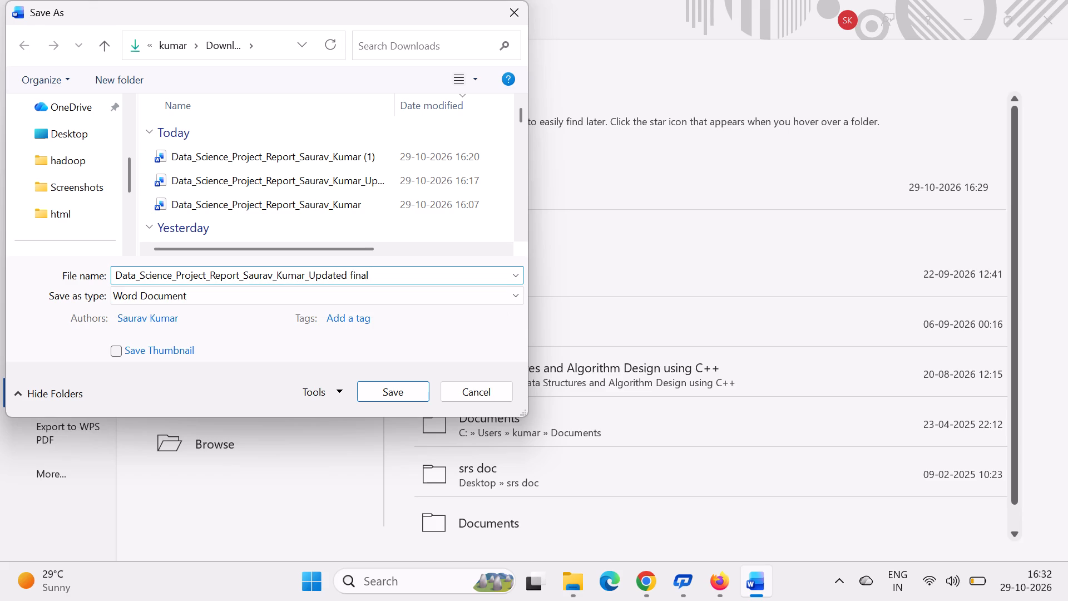
key(shift+r)
key(e)
text(port)
click(404, 388)
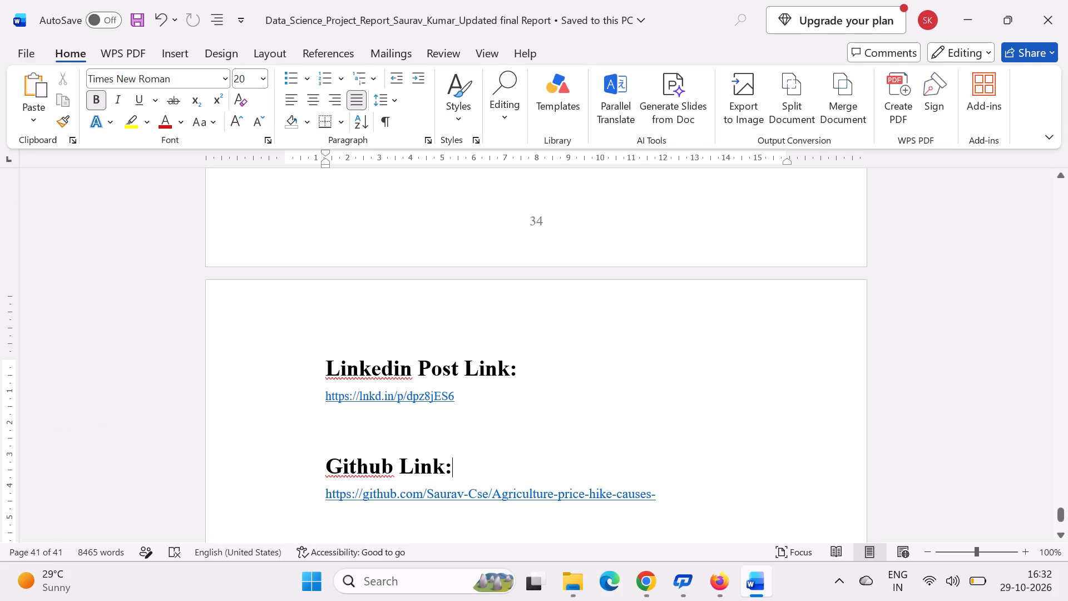
Save a PDF copy of the report in Downloads, with the file name ending in "Updated final Report_pdf".
click(30, 51)
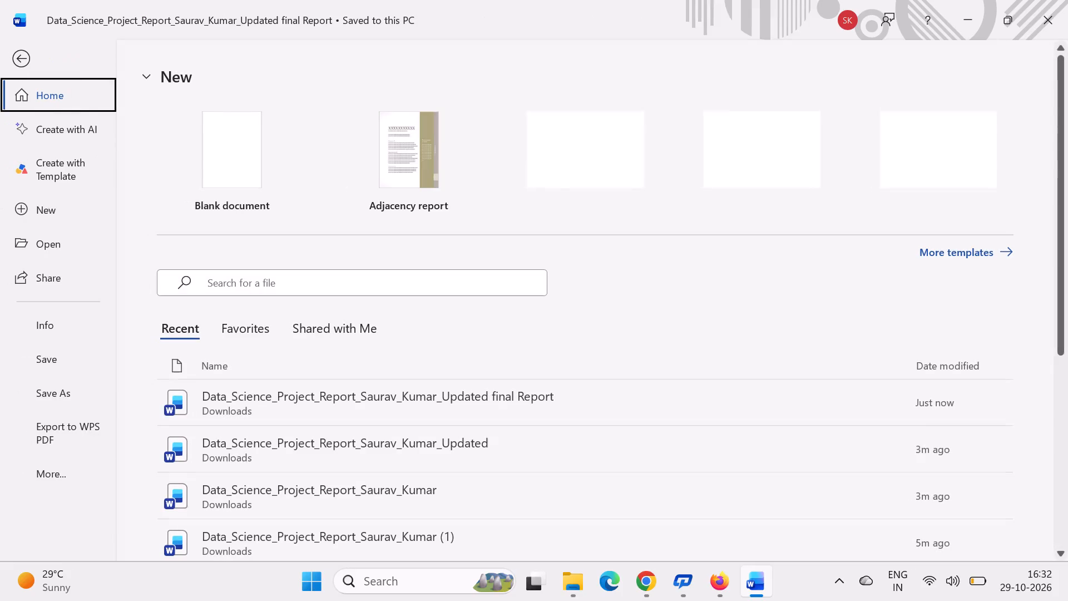
click(68, 392)
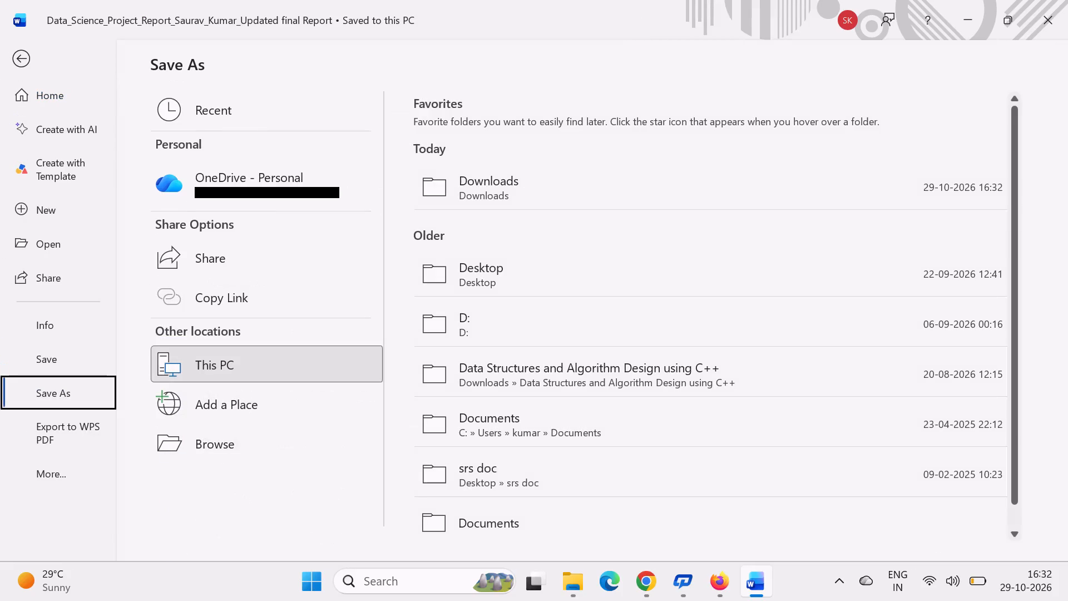
click(528, 194)
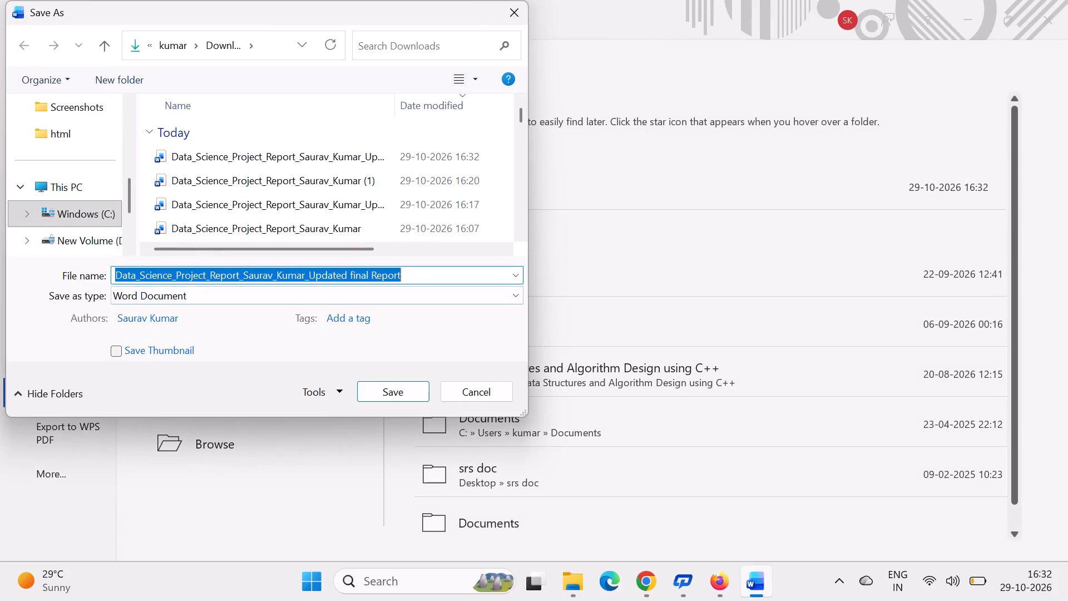
click(417, 272)
key(shift+underscore)
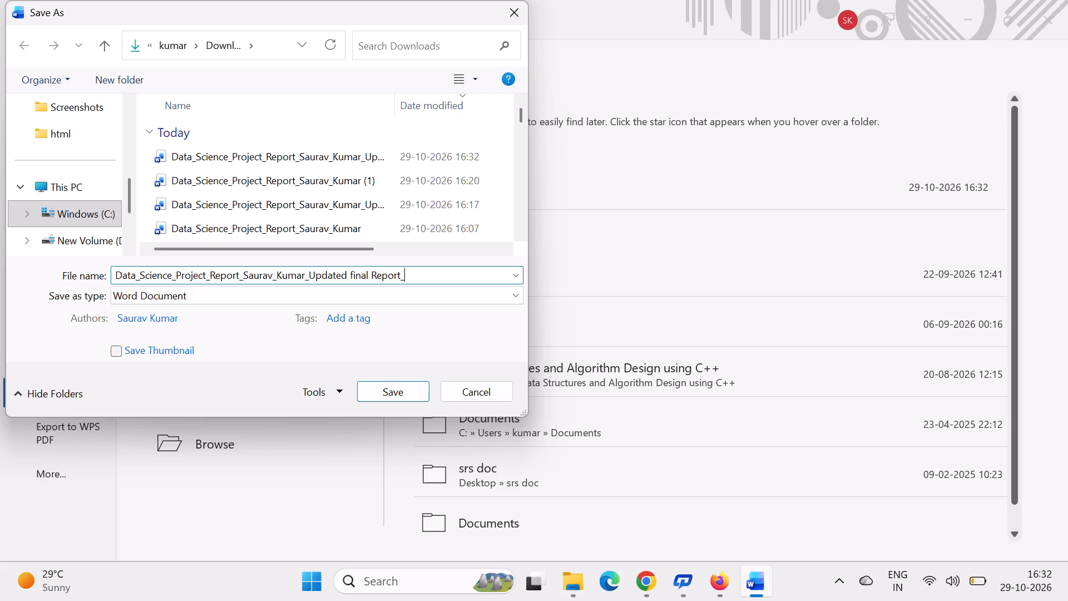
text(pdf)
click(366, 299)
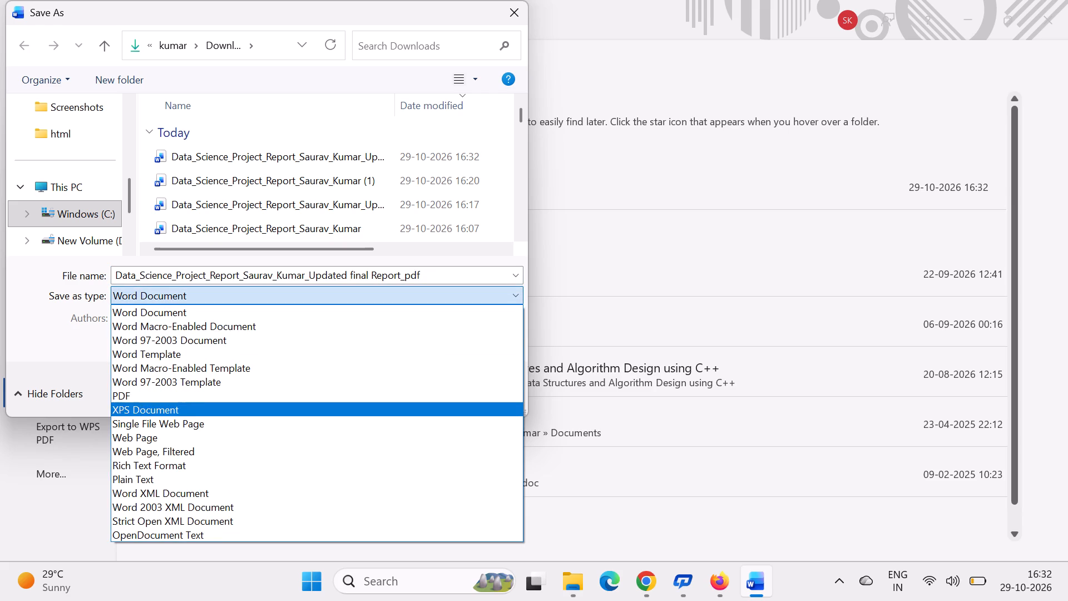
click(214, 395)
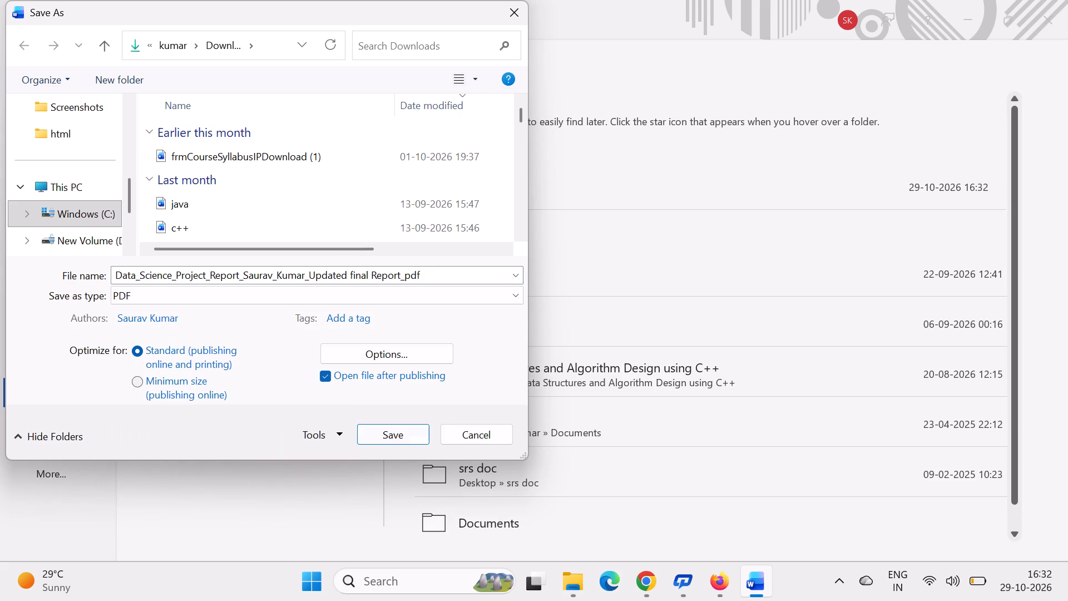
click(389, 431)
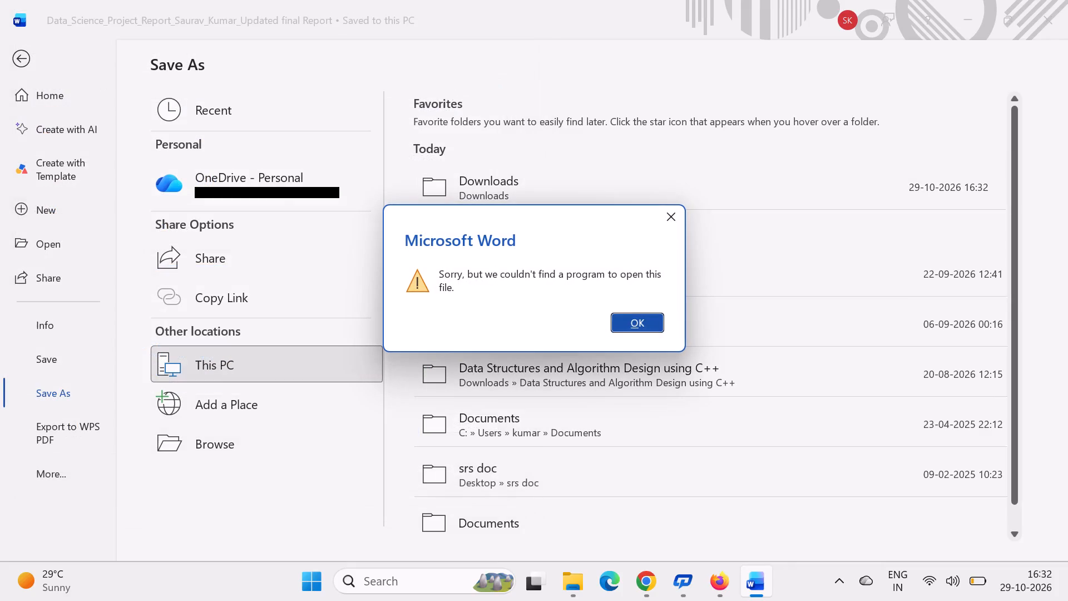
click(653, 315)
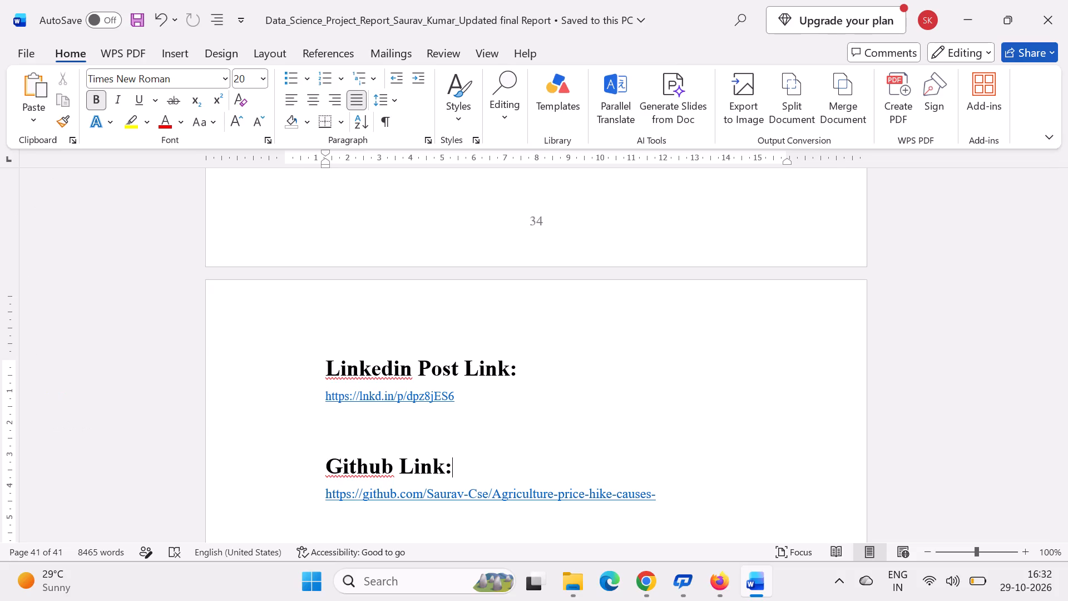
Save another PDF copy of the report to the Desktop folder, with the file name ending in "Updated final Report pdf".
click(28, 53)
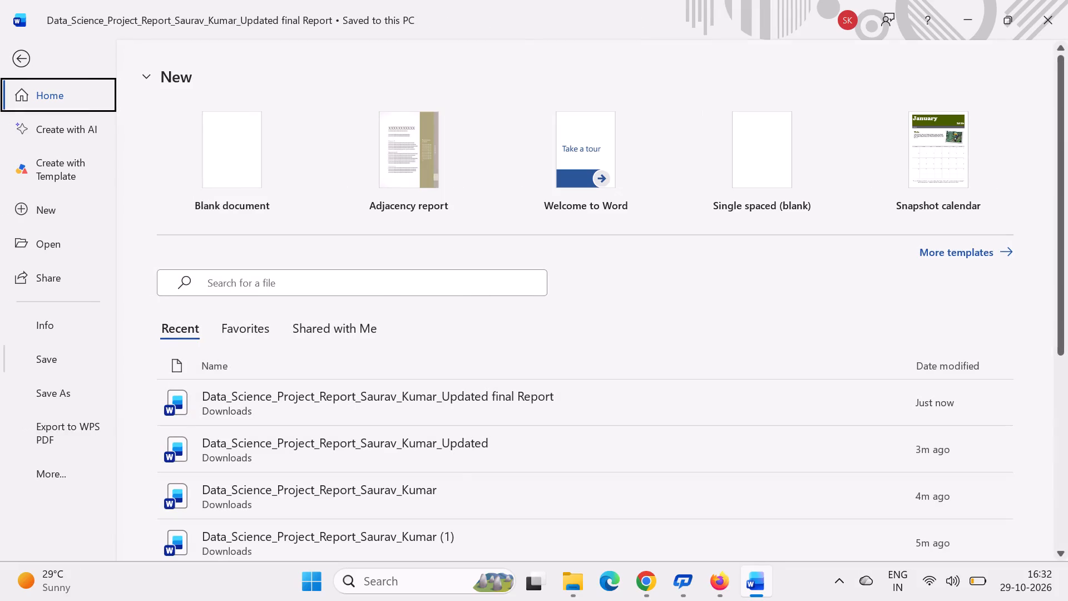
click(66, 385)
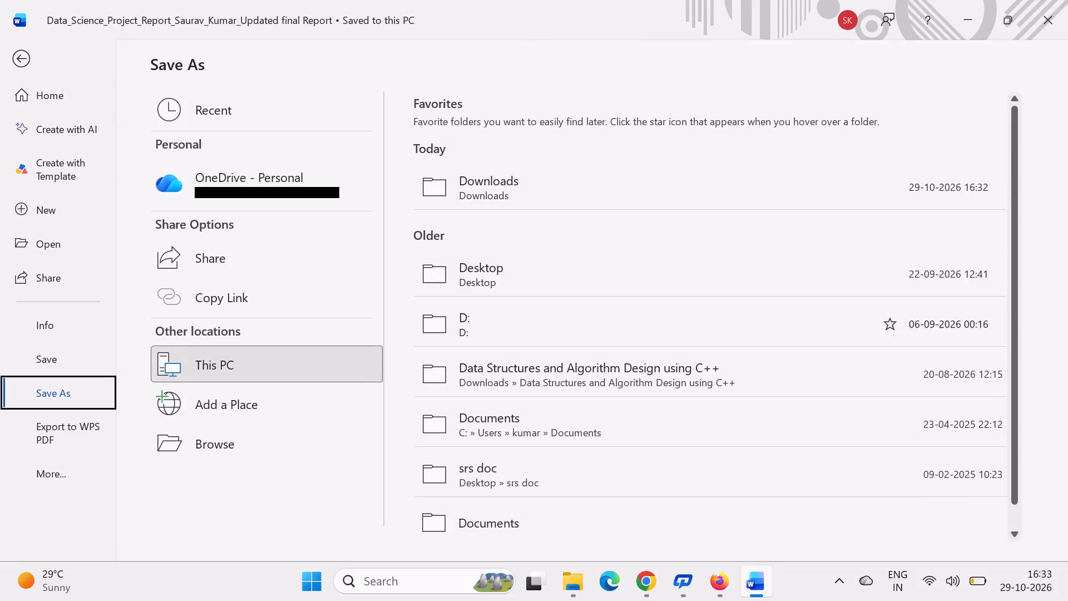
click(506, 277)
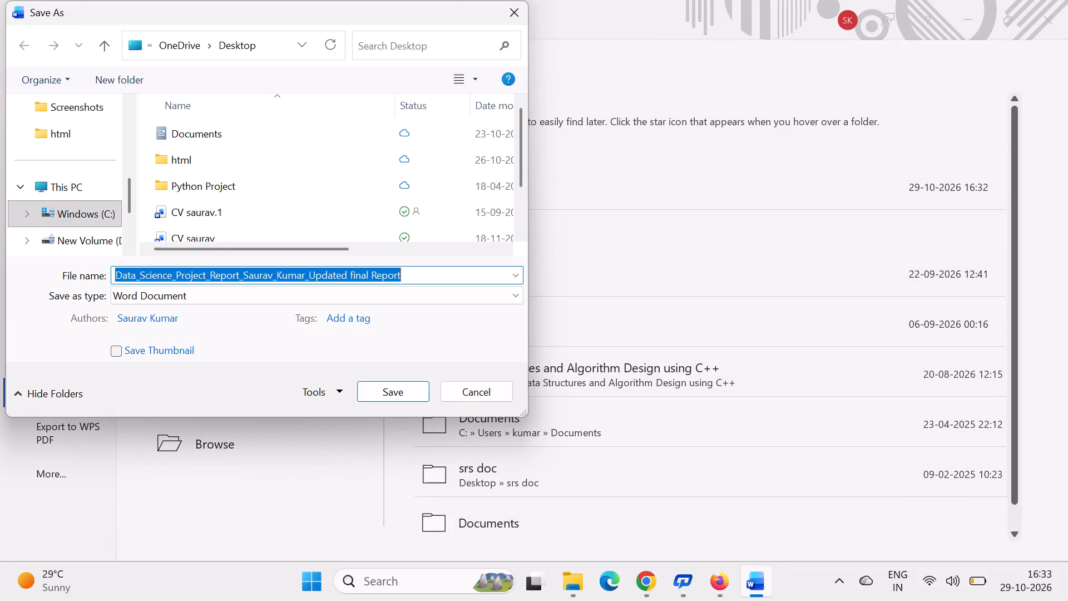
click(418, 274)
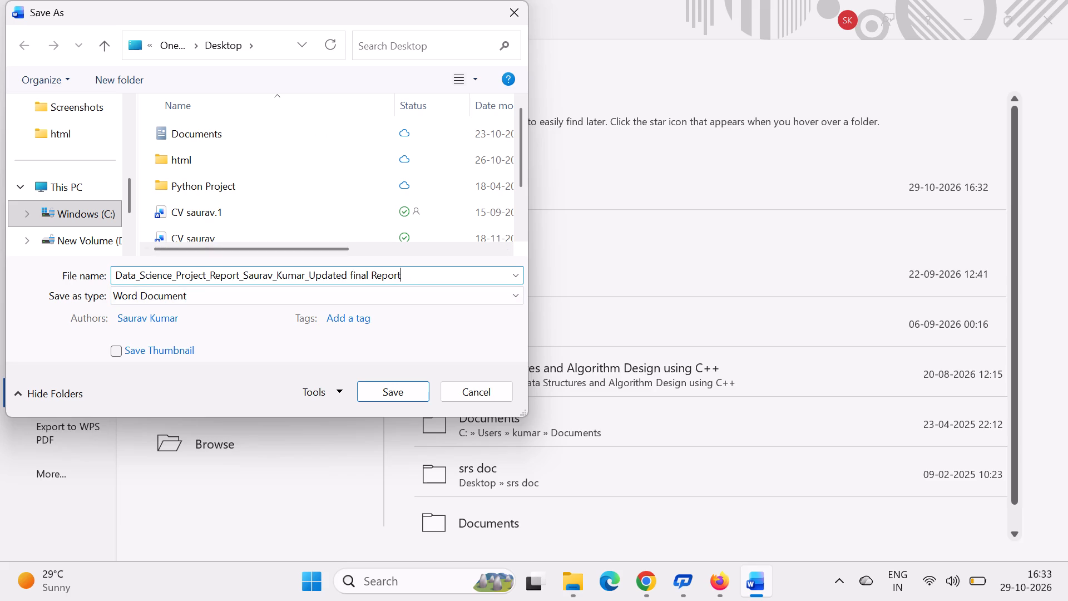
key(space)
text(p)
text(df)
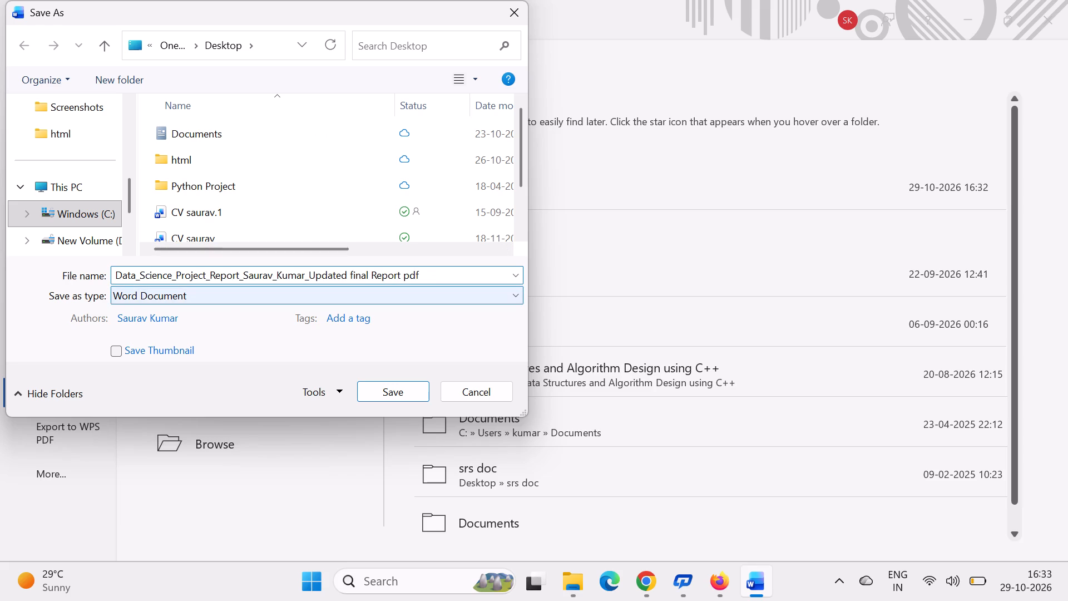
click(346, 300)
click(174, 395)
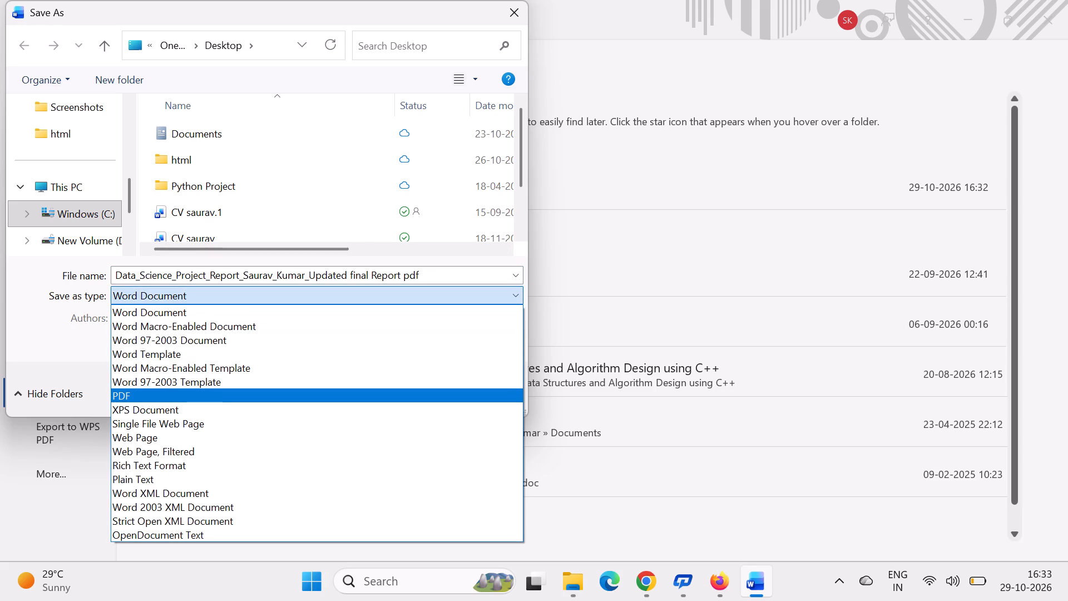
click(399, 430)
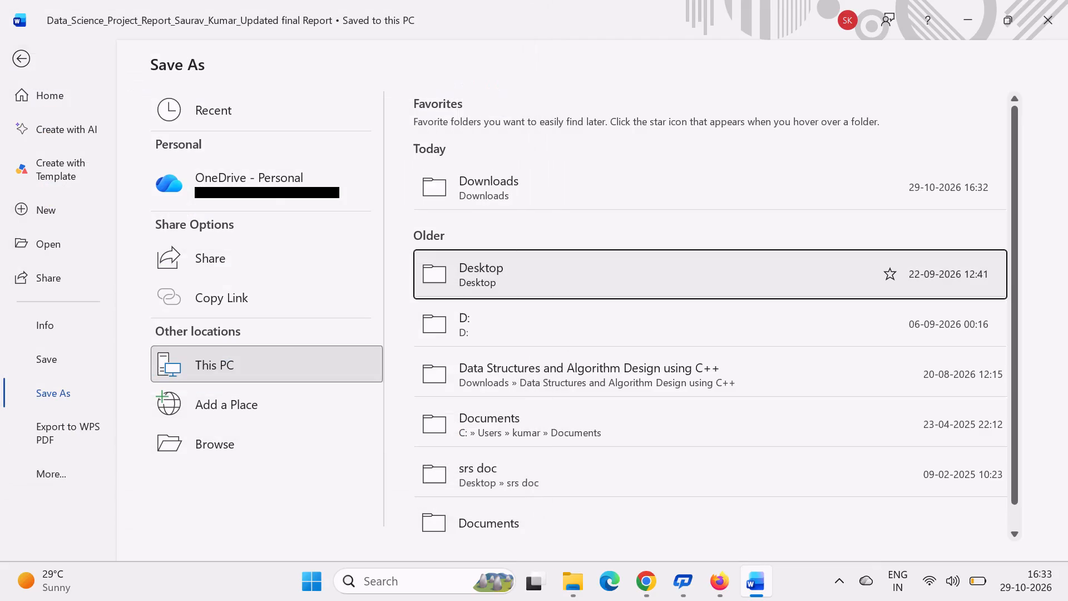
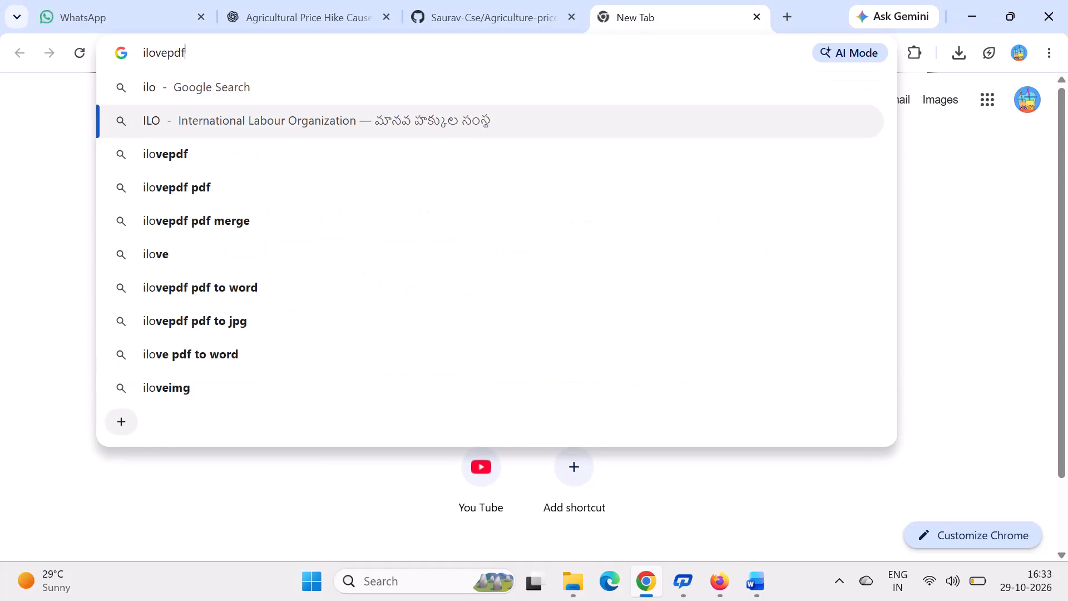
Search the web for ilovepdf and open the site's Word to PDF converter.
key(space)
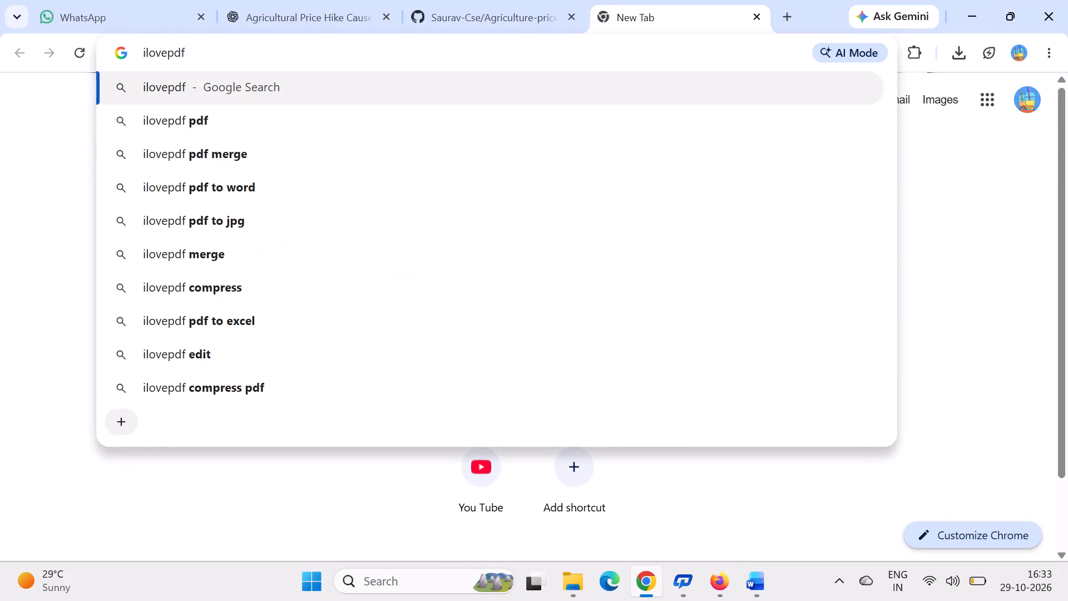
key(Return)
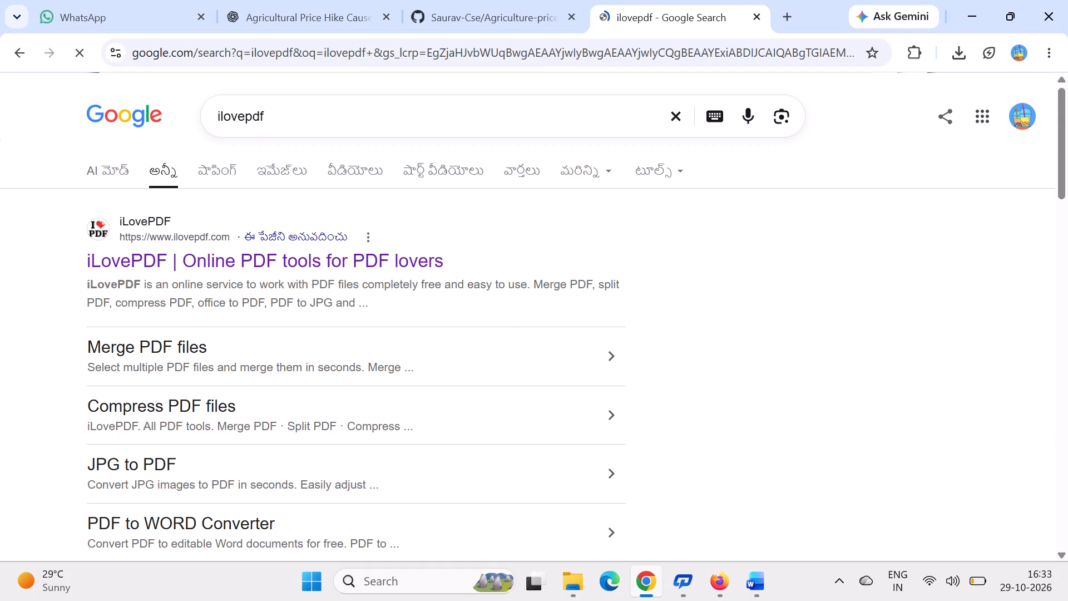
click(298, 260)
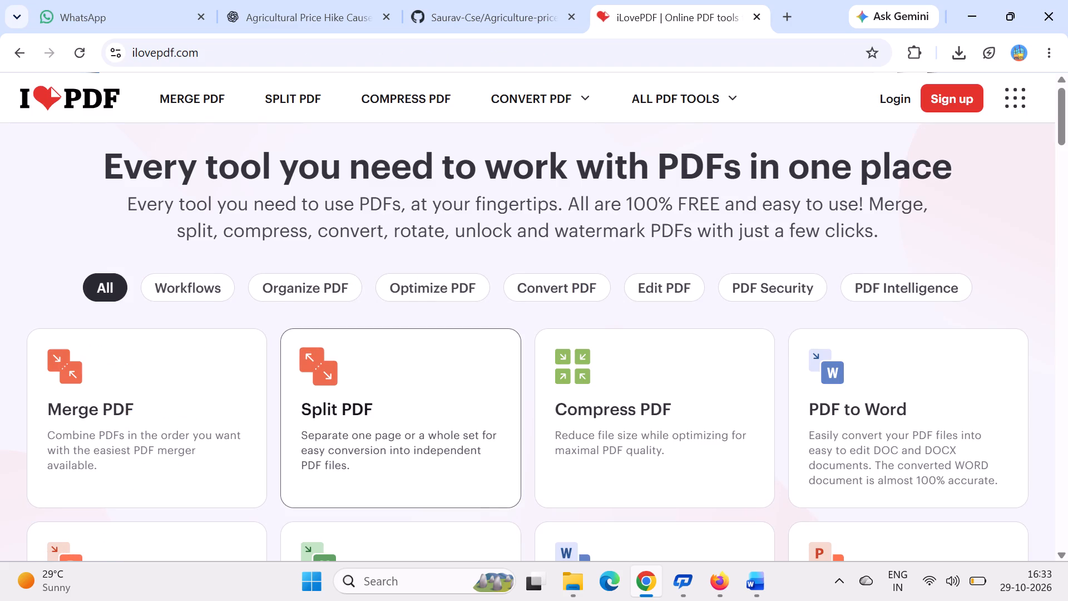
scroll(535, 478, down, 4)
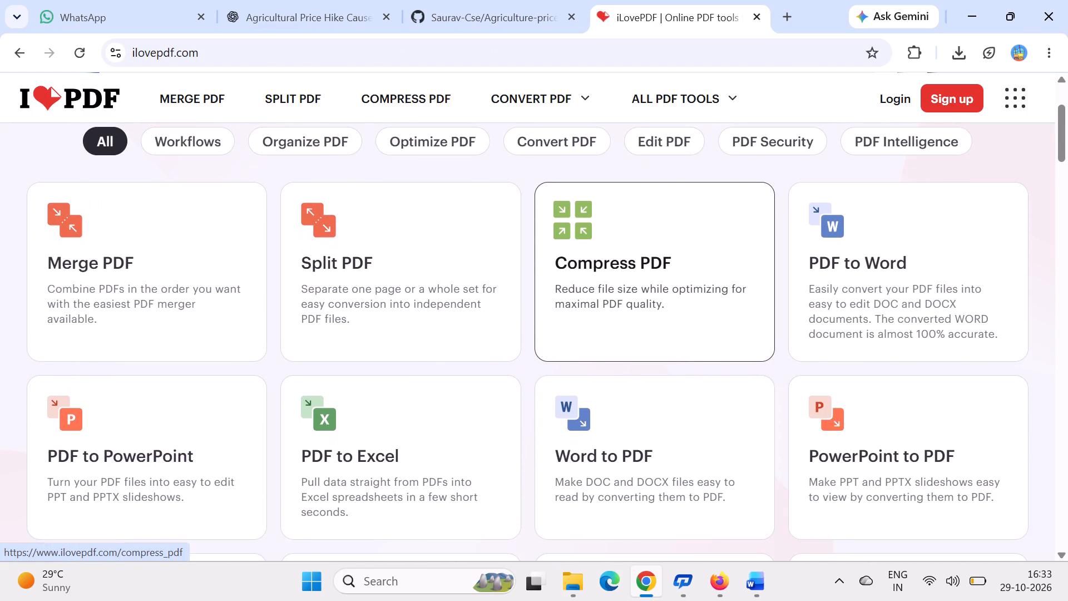
scroll(535, 478, down, 1)
click(602, 392)
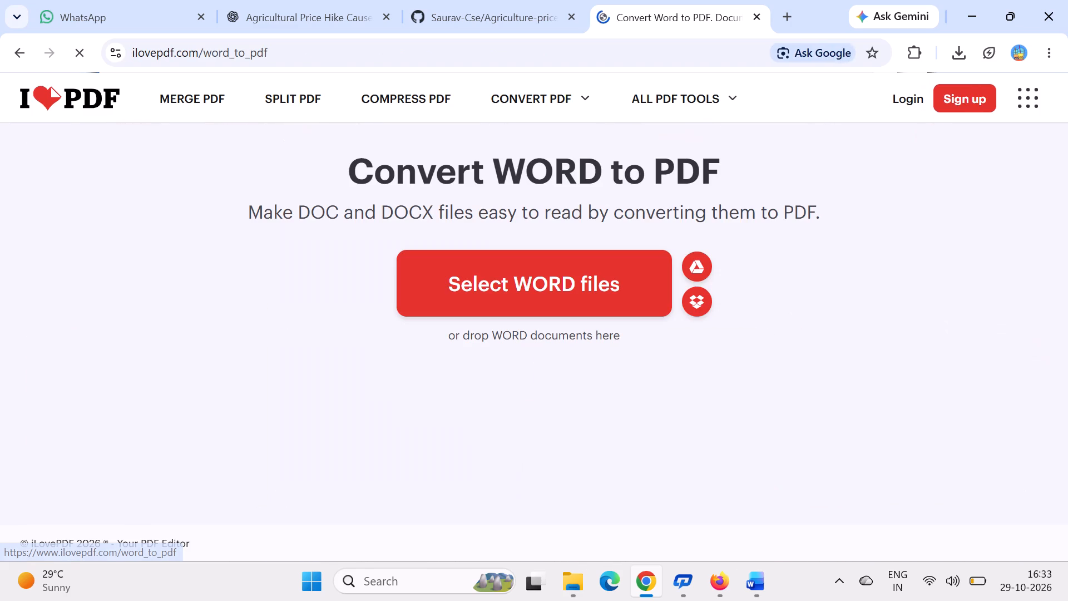
Convert the Word report ending in "Updated final Report" from Downloads to PDF with the online converter.
click(579, 291)
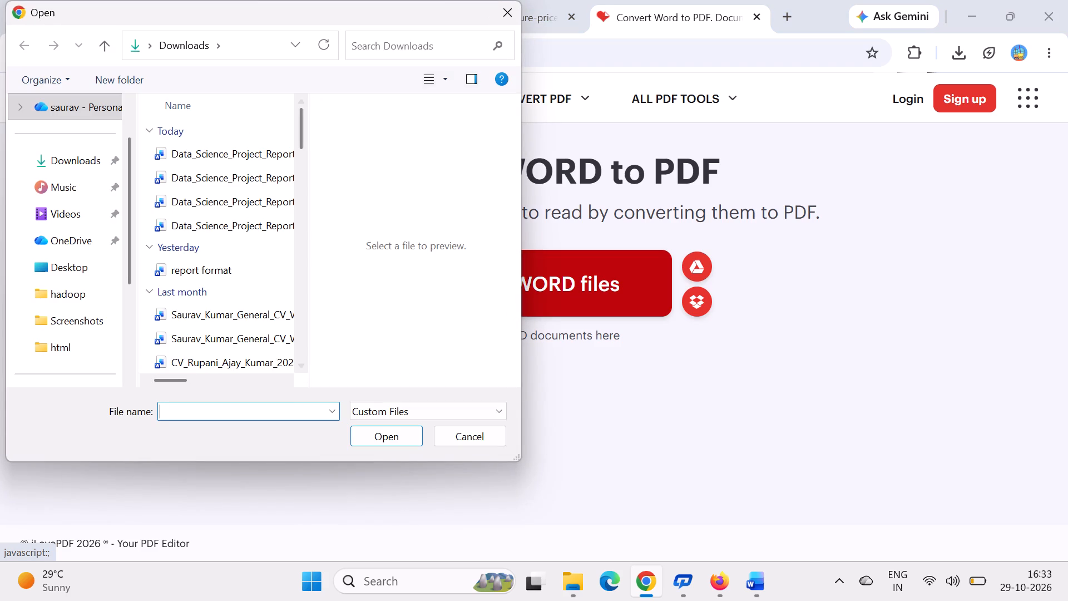
drag(310, 194, 498, 211)
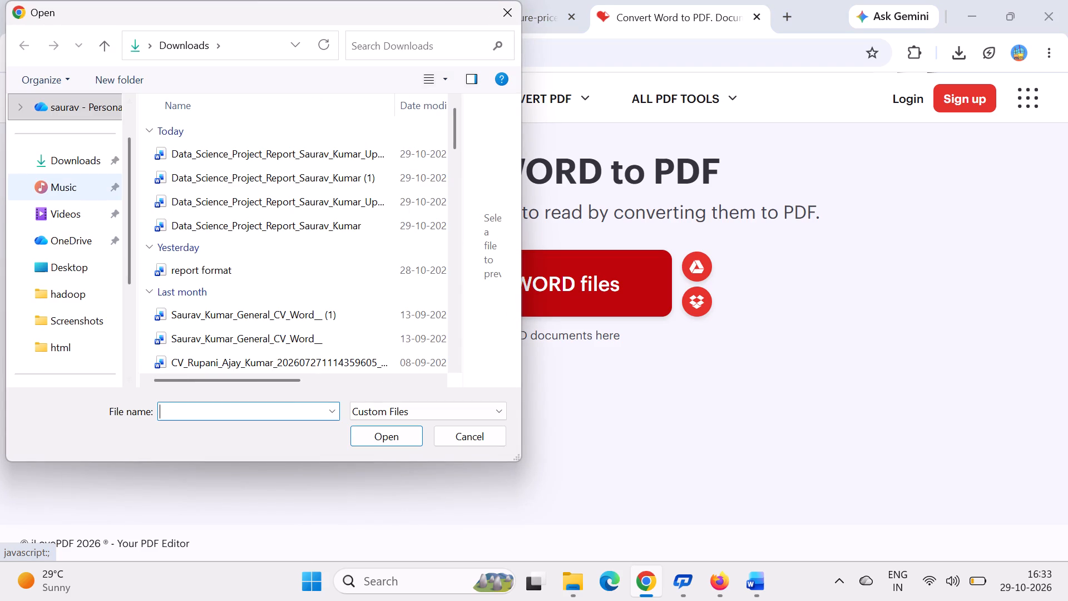
click(92, 155)
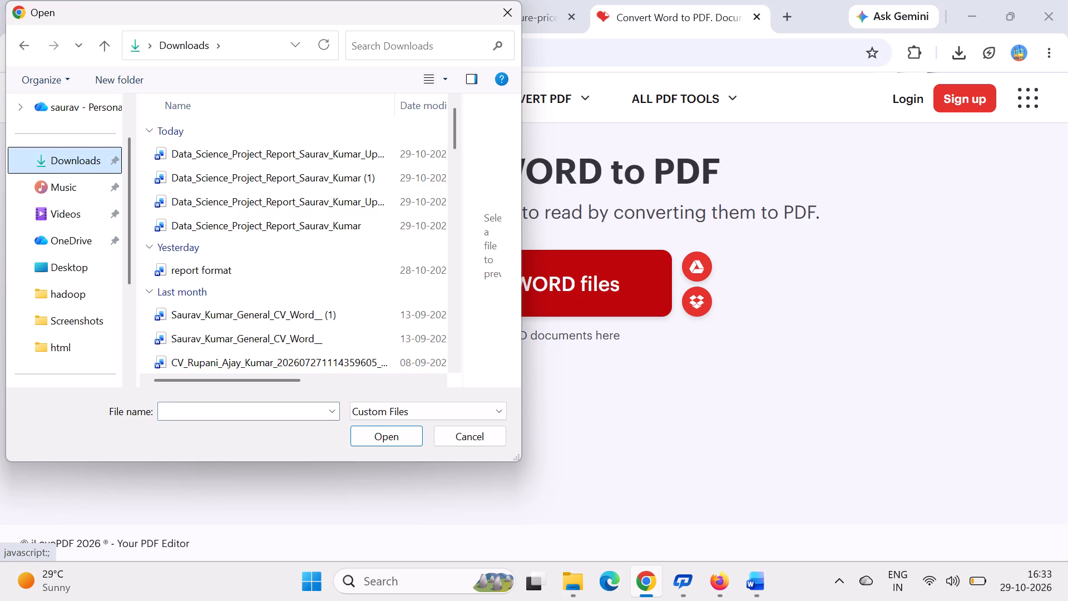
click(266, 156)
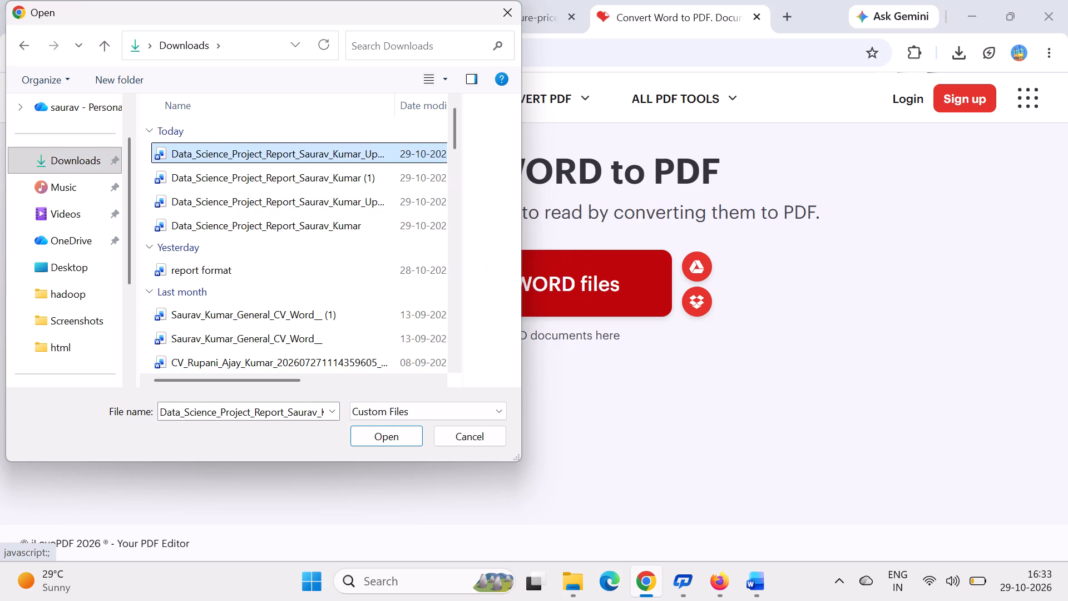
click(380, 440)
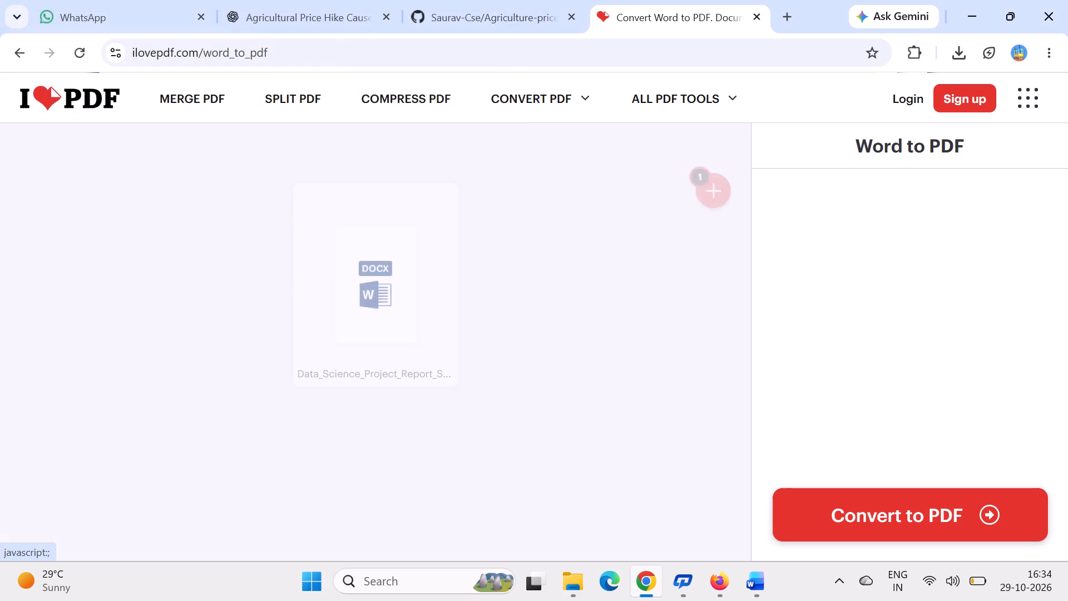
click(867, 484)
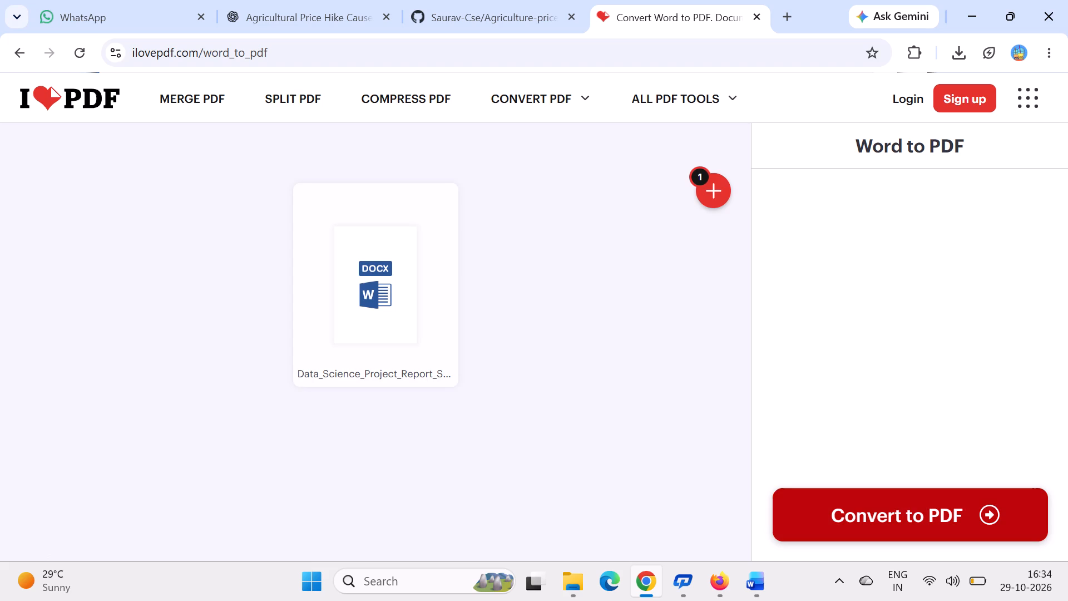
click(988, 504)
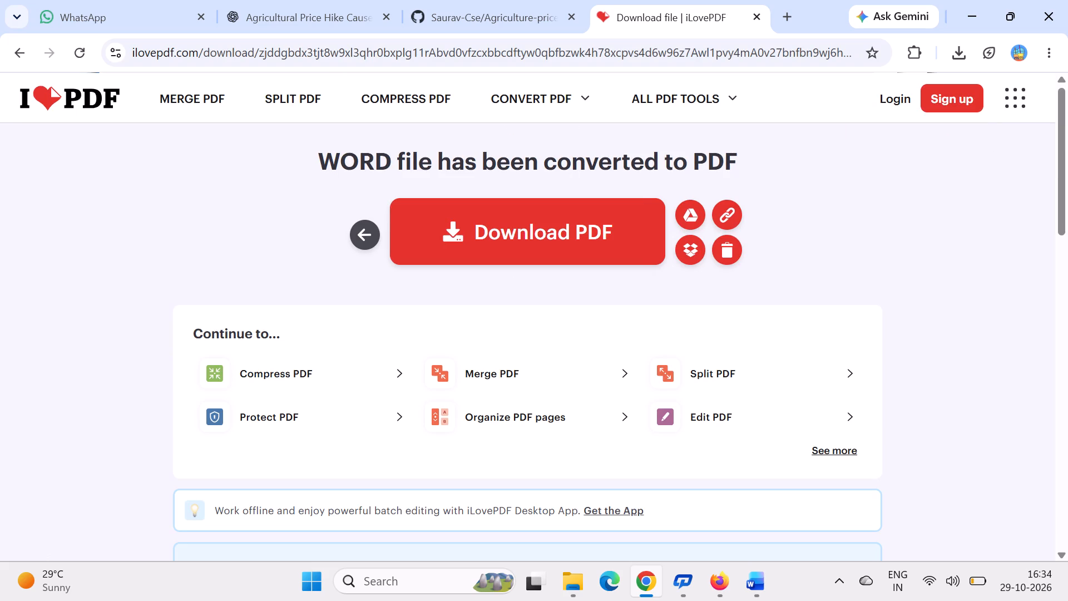
click(557, 241)
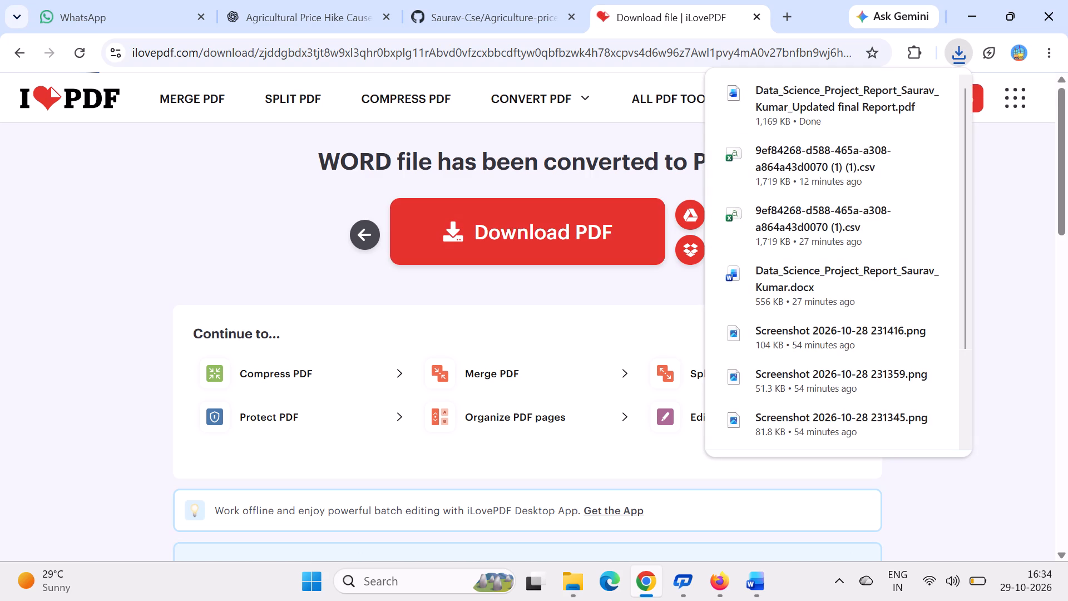
click(1015, 253)
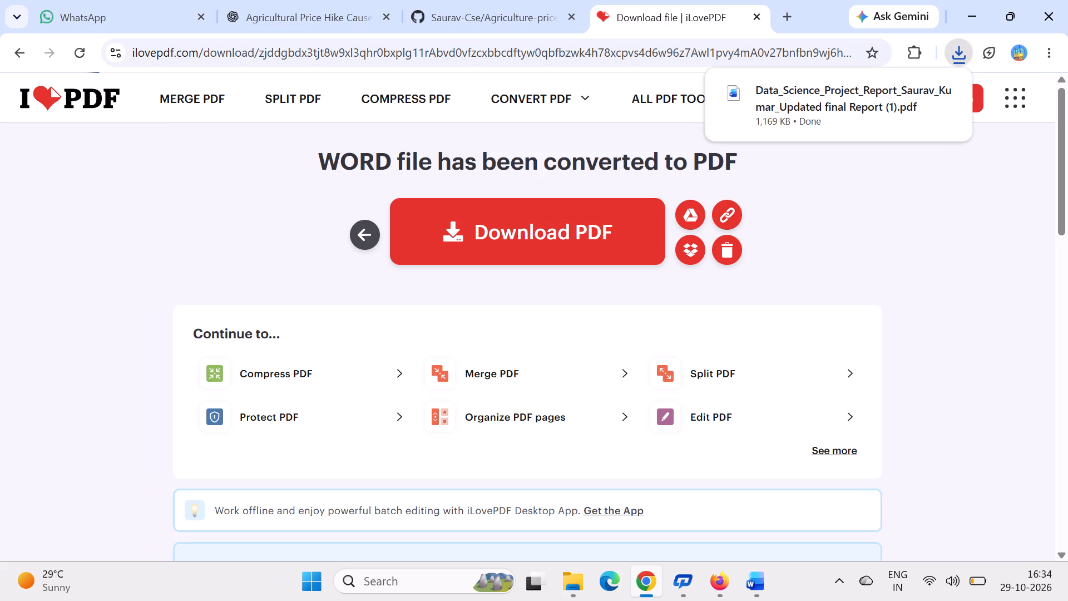
click(803, 102)
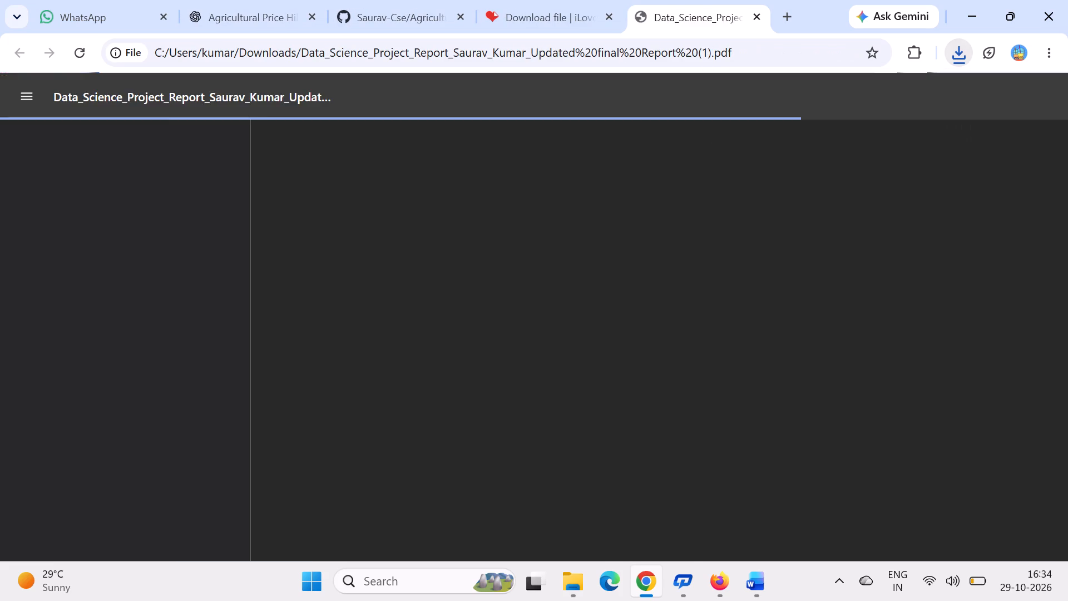
Examine the downloaded PDF from the cover to the last page, checking the Linkedin Post Link and Github Link sections.
scroll(782, 258, up, 4)
scroll(782, 258, down, 1)
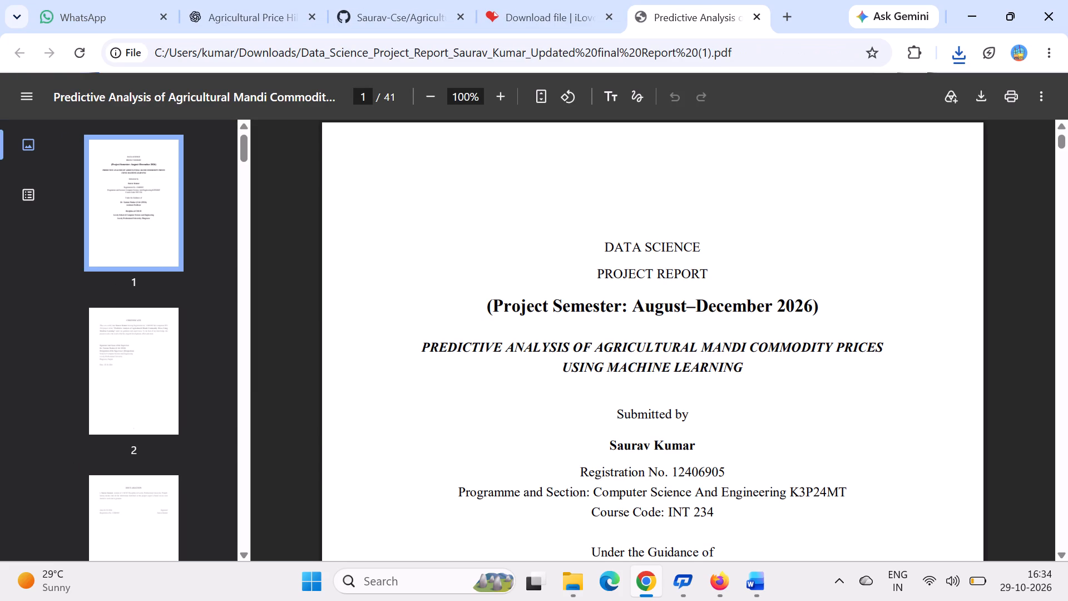
scroll(782, 258, down, 8)
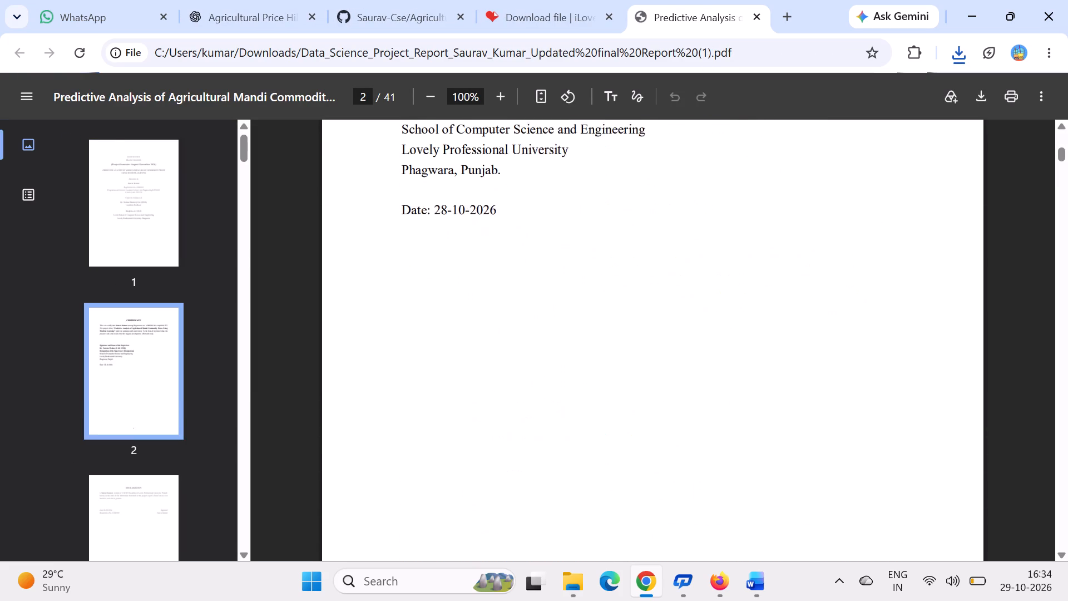
scroll(782, 258, down, 19)
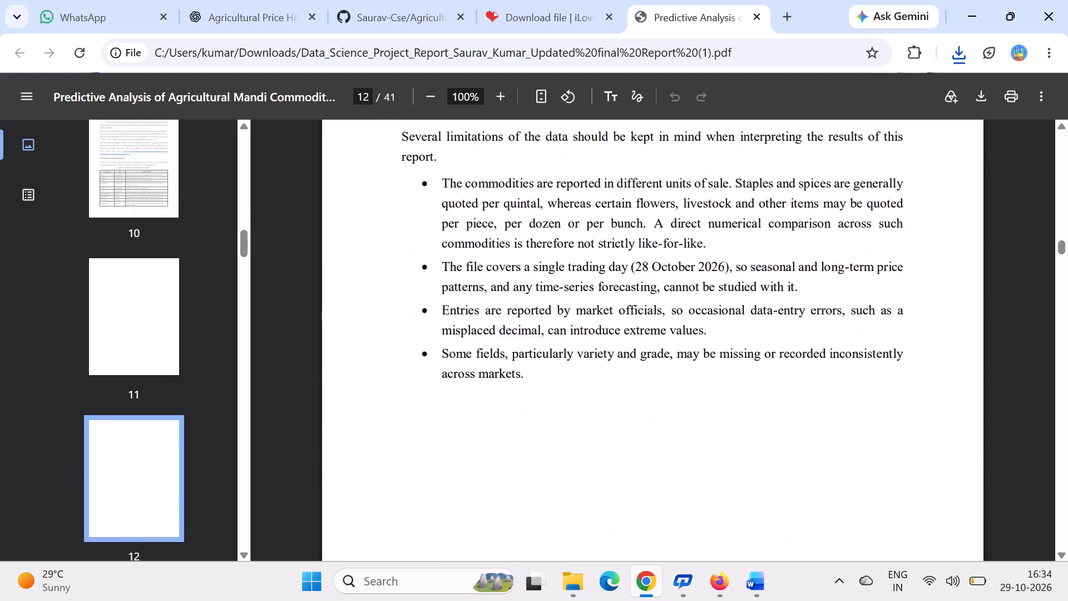
scroll(782, 258, down, 20)
scroll(782, 258, down, 14)
scroll(782, 258, down, 7)
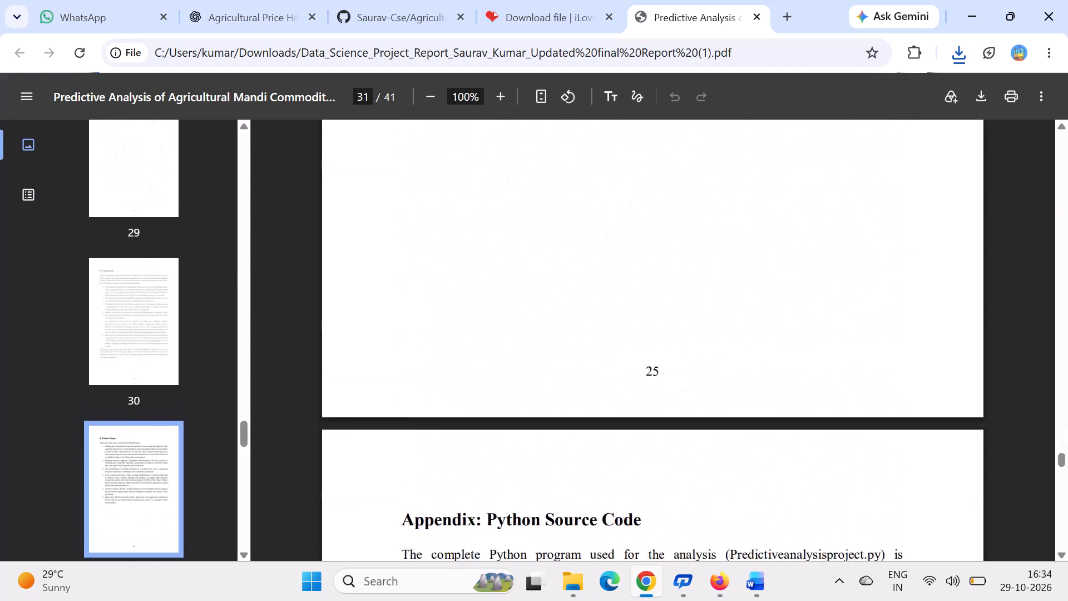
scroll(782, 258, down, 15)
scroll(782, 258, down, 8)
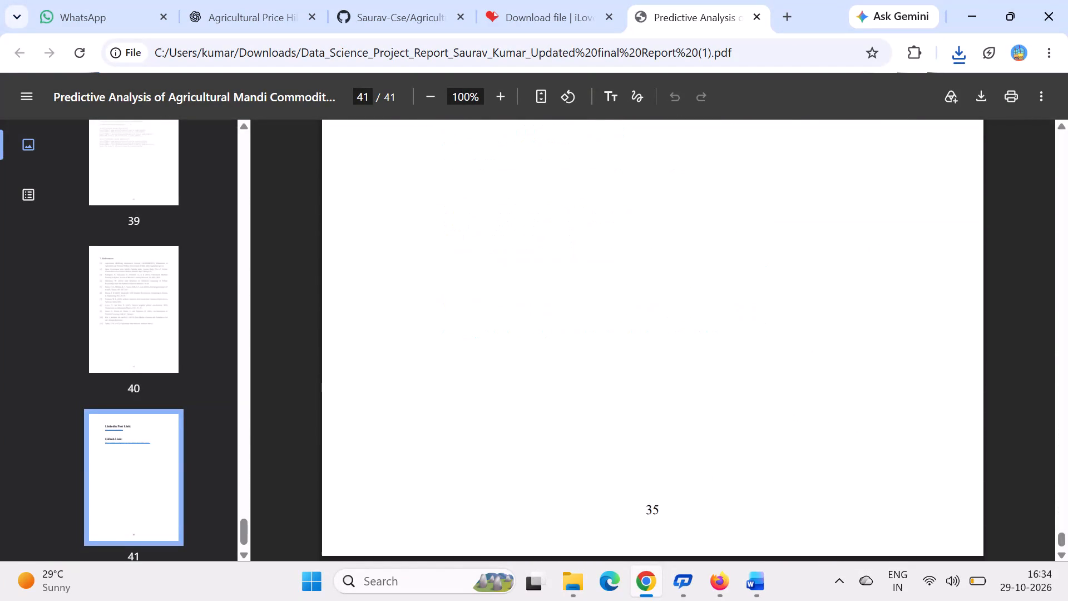
scroll(782, 258, up, 6)
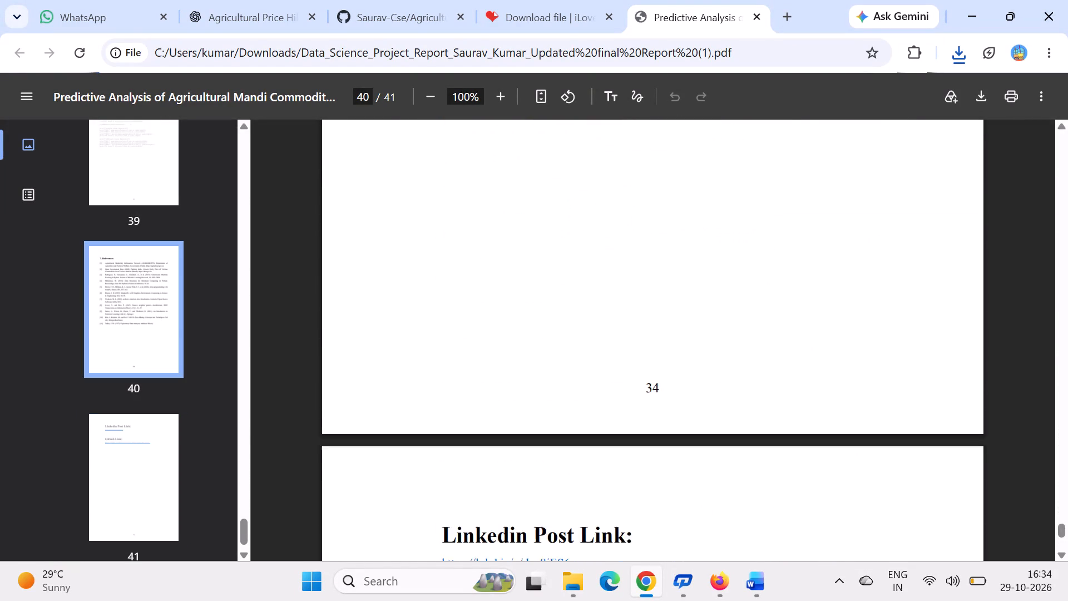
scroll(682, 425, down, 2)
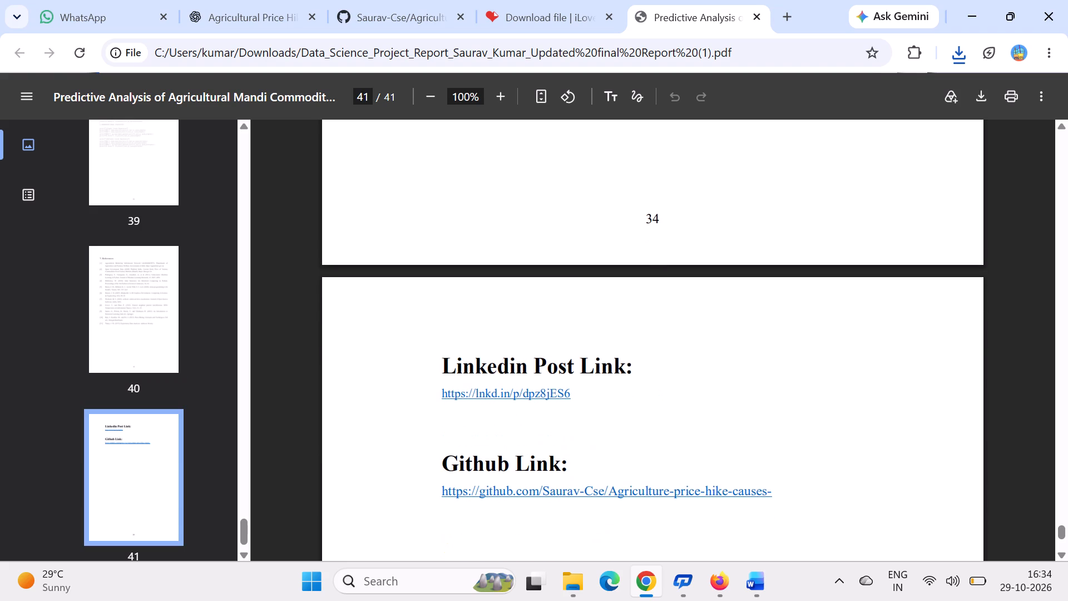
scroll(682, 425, down, 11)
scroll(682, 425, up, 4)
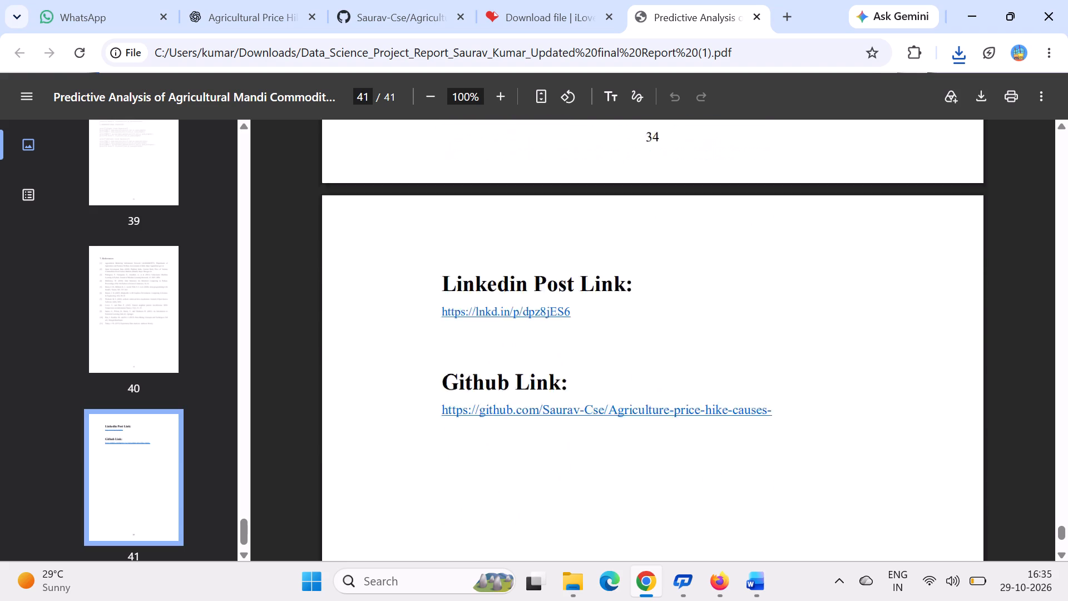
scroll(682, 425, up, 1)
click(540, 380)
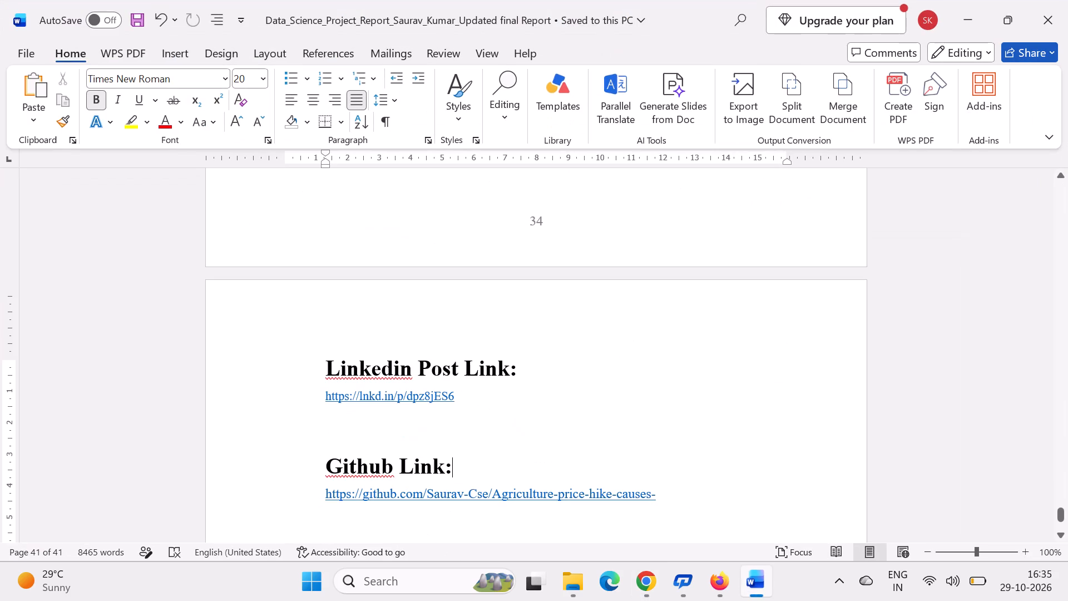
Switch from the Word report's Github Link section to Chrome and view the open Agriculture-price-hike-causes- GitHub repository page.
click(518, 492)
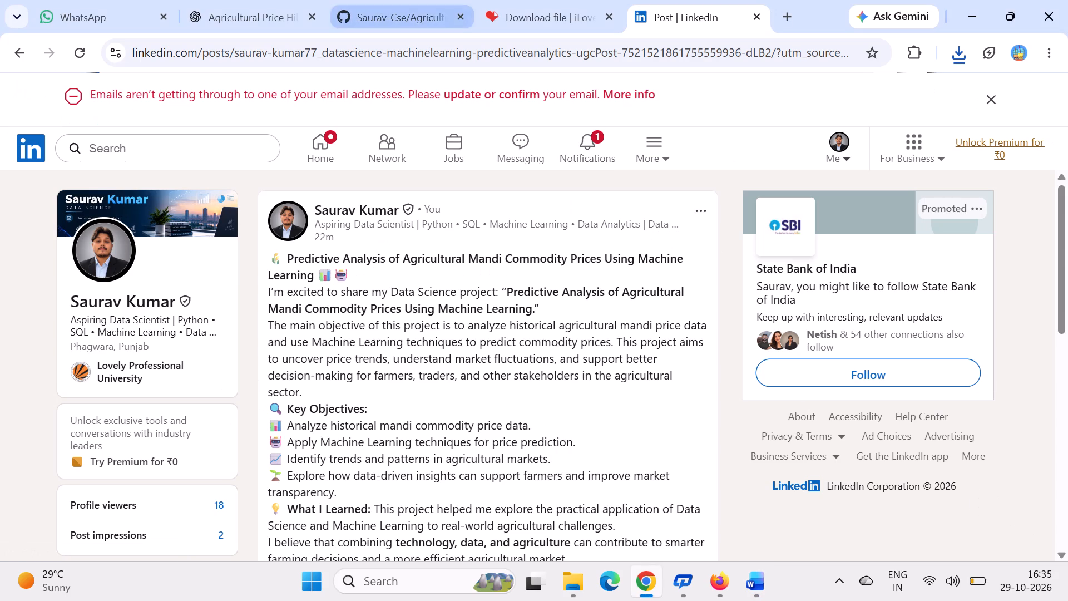
click(545, 1)
click(421, 3)
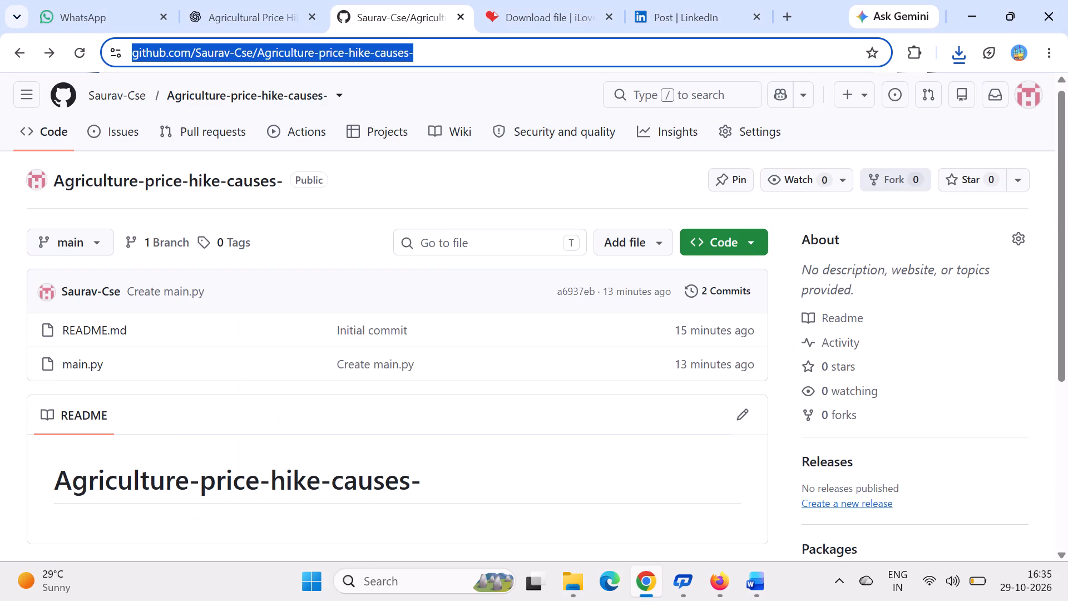
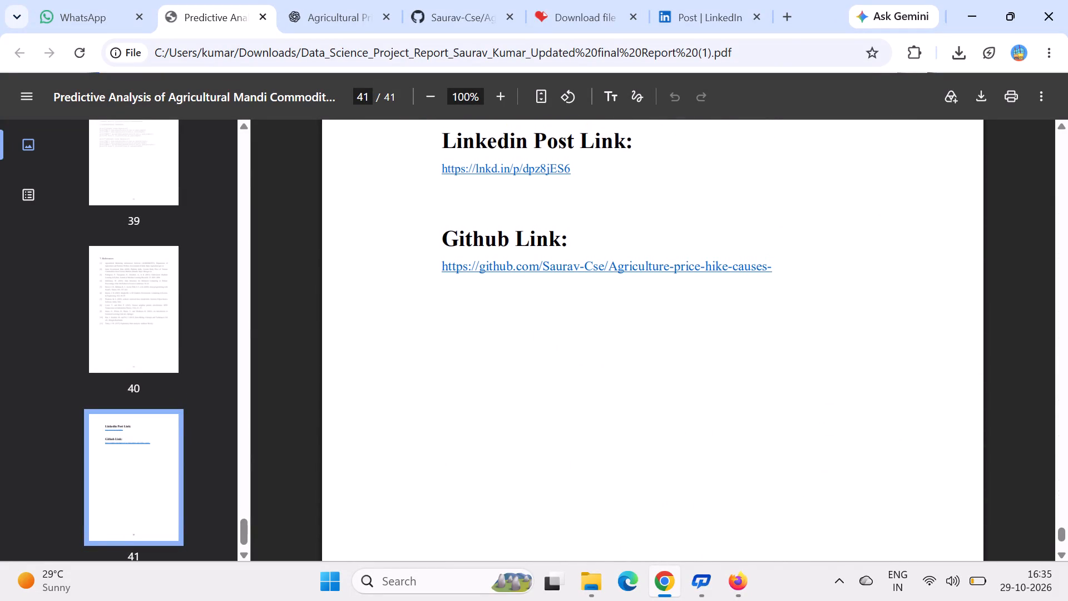
Follow the Github Link on the report PDF's last page to check that it opens the repository.
click(636, 269)
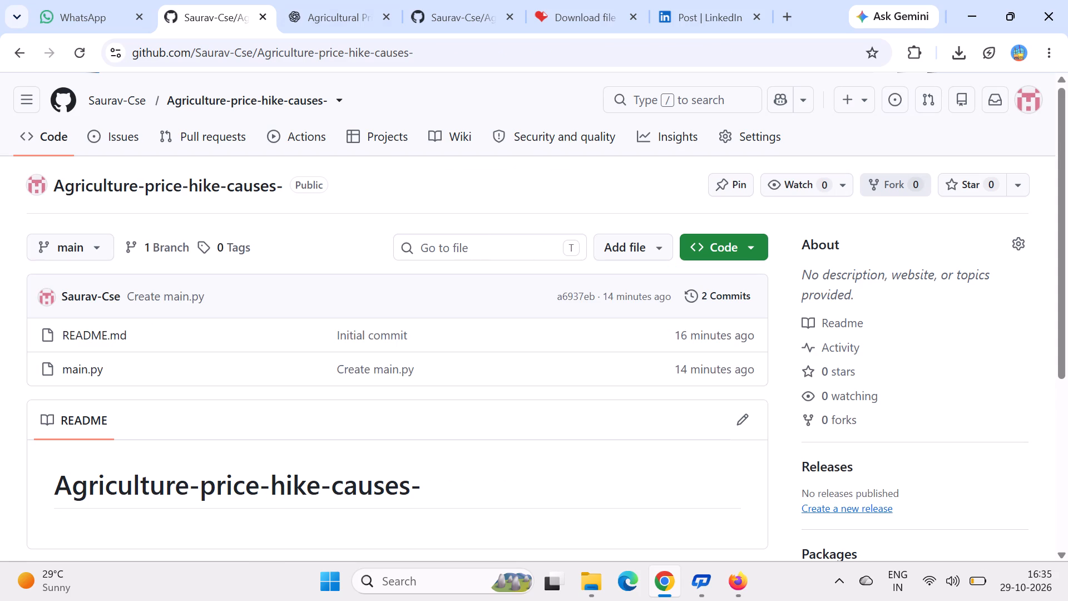
Reopen the downloaded report PDF from the recent download history.
click(963, 52)
click(827, 145)
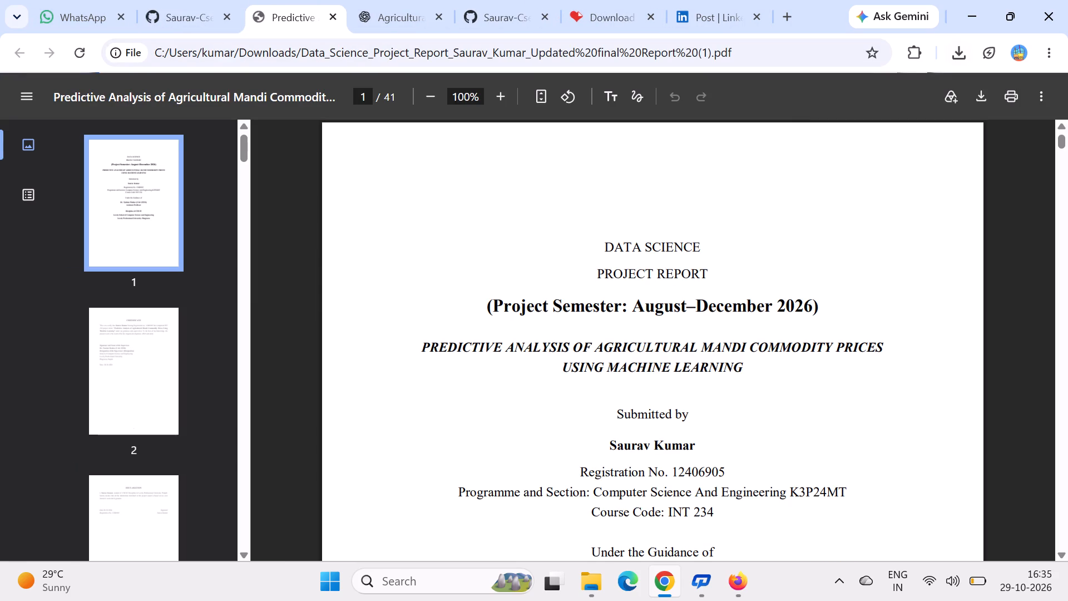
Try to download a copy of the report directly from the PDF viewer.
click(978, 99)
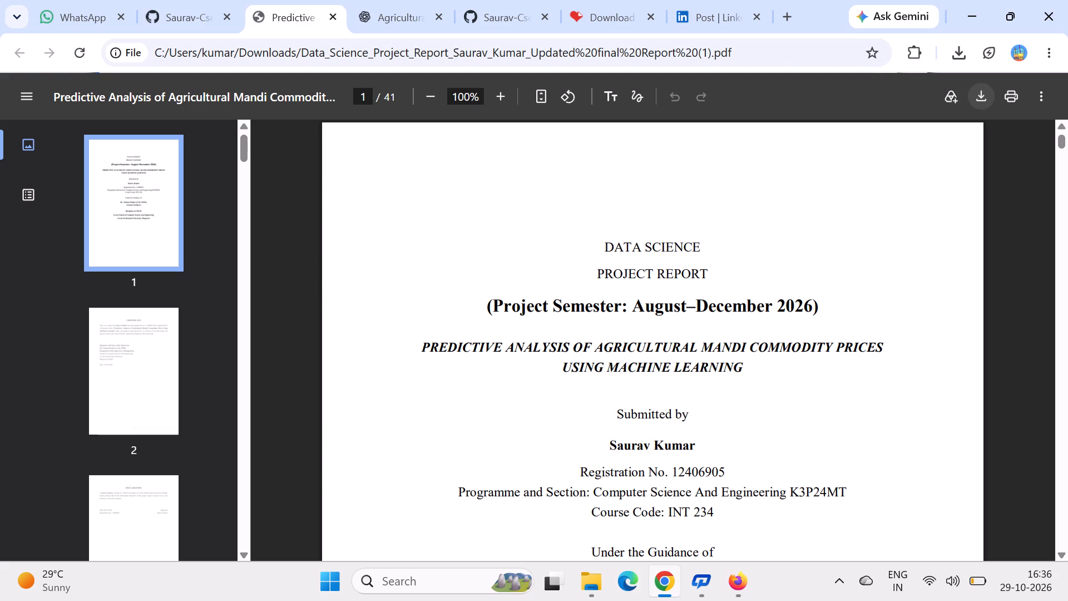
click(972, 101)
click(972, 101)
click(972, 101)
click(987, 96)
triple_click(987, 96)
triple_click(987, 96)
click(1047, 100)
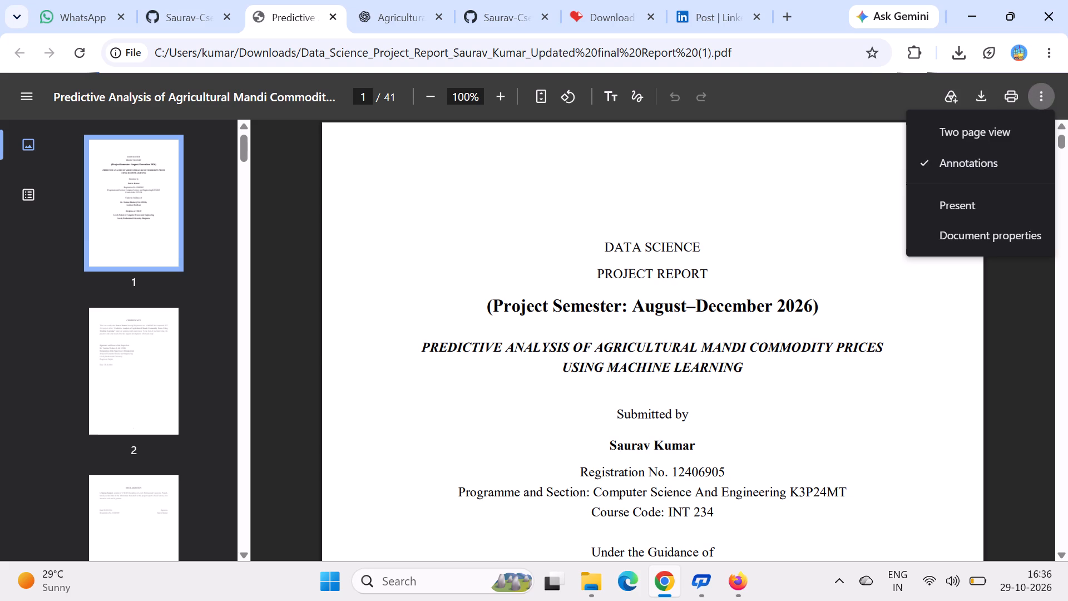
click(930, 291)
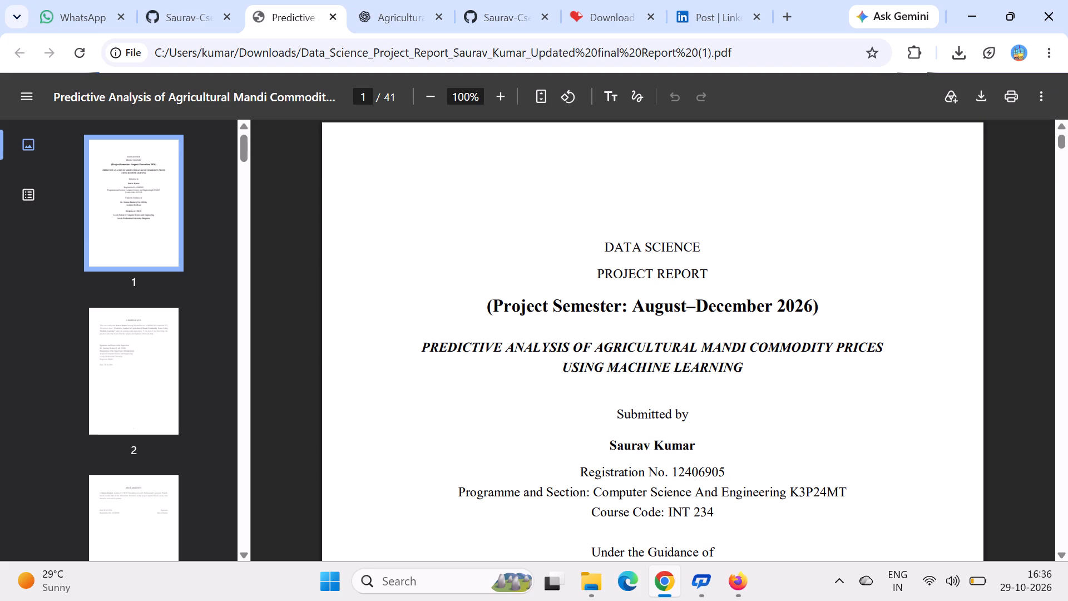
Print all pages of the report to a PDF in Downloads named "Predictive Analysis Project Saurav final report".
click(1007, 95)
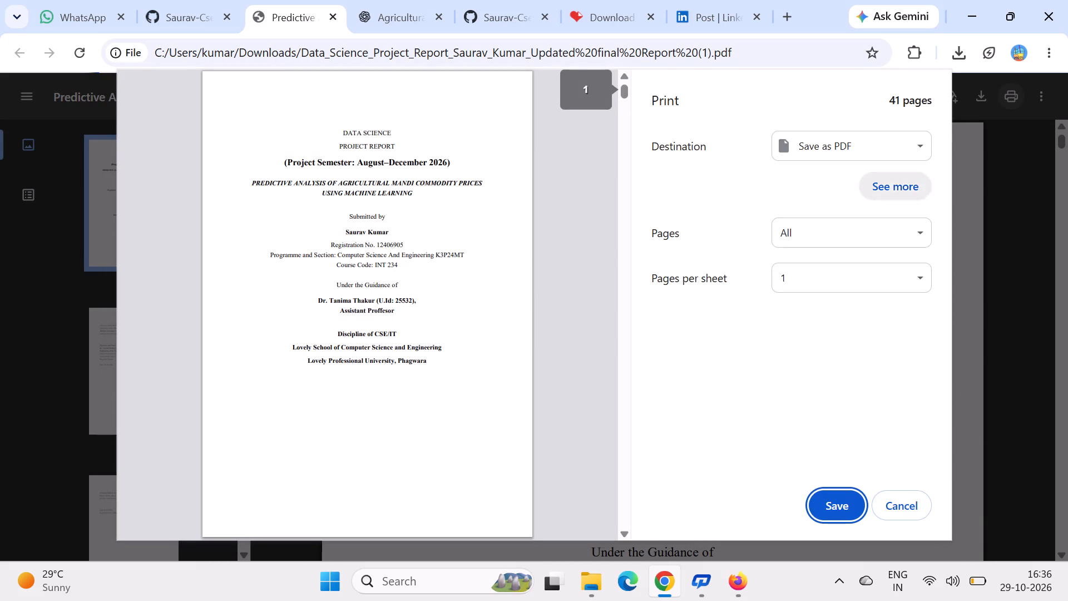
click(834, 495)
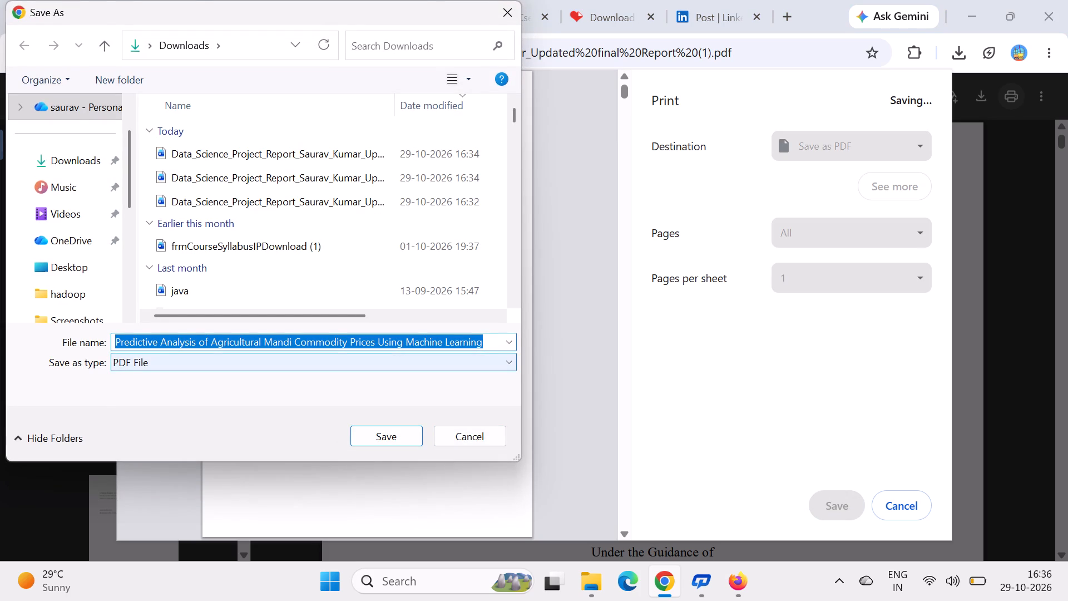
click(500, 335)
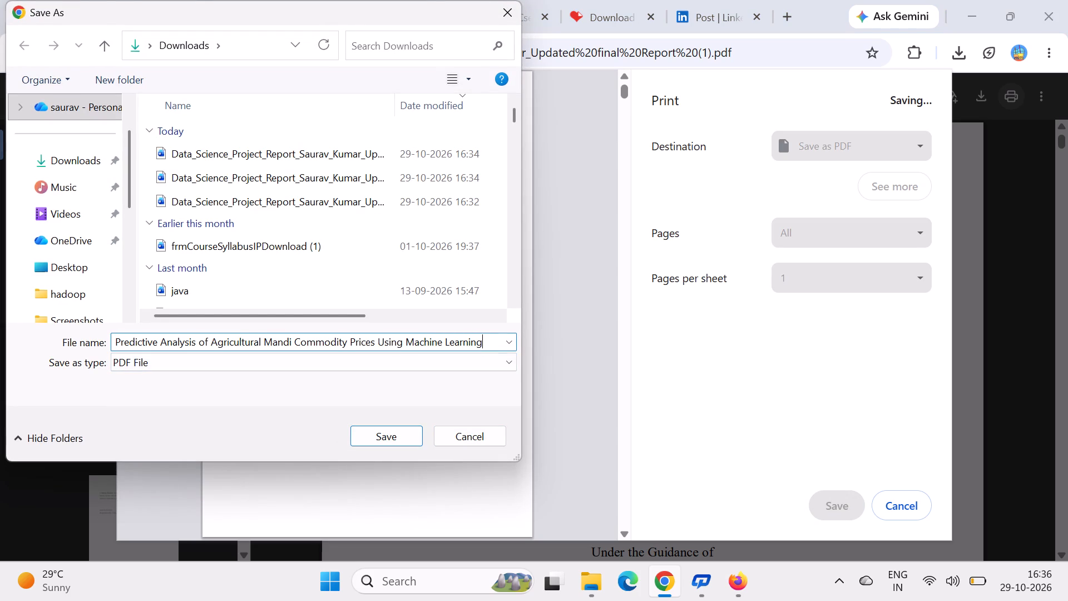
drag(493, 347, 100, 332)
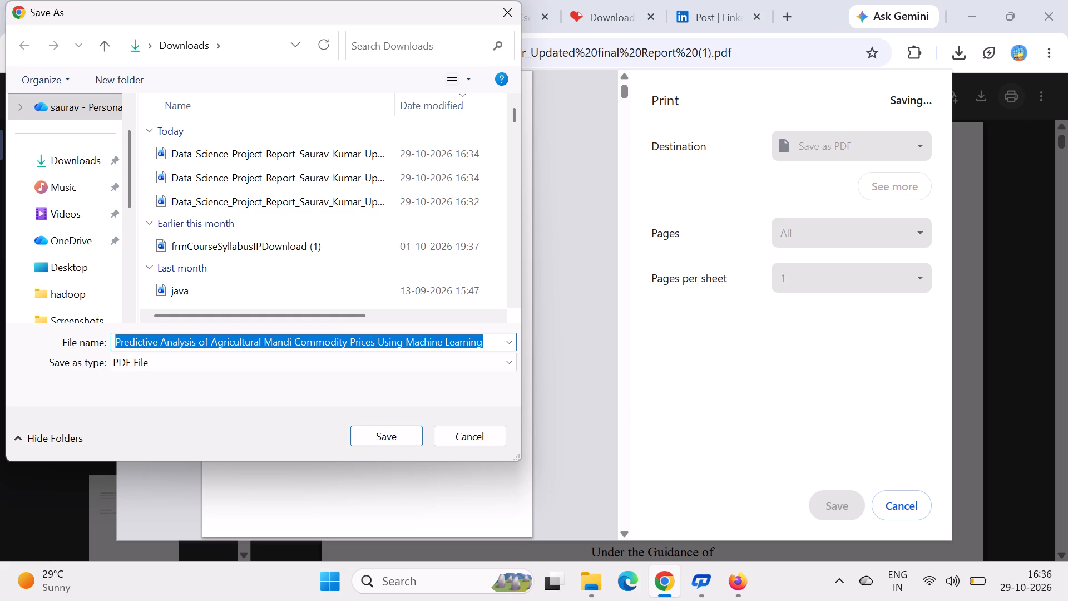
click(201, 340)
drag(201, 340, 210, 346)
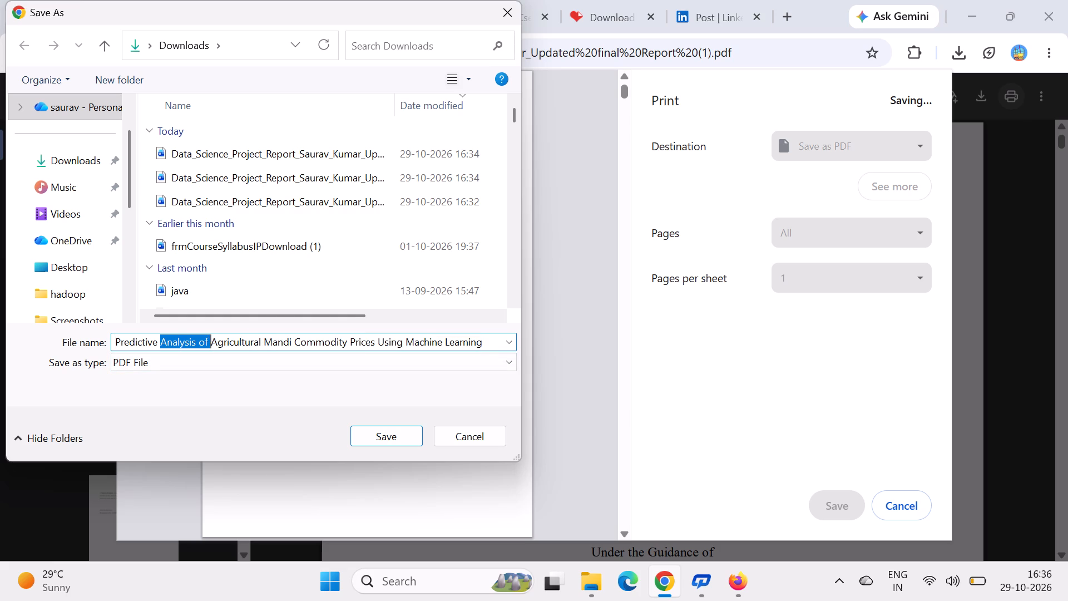
drag(210, 346, 200, 346)
click(200, 346)
drag(200, 346, 397, 373)
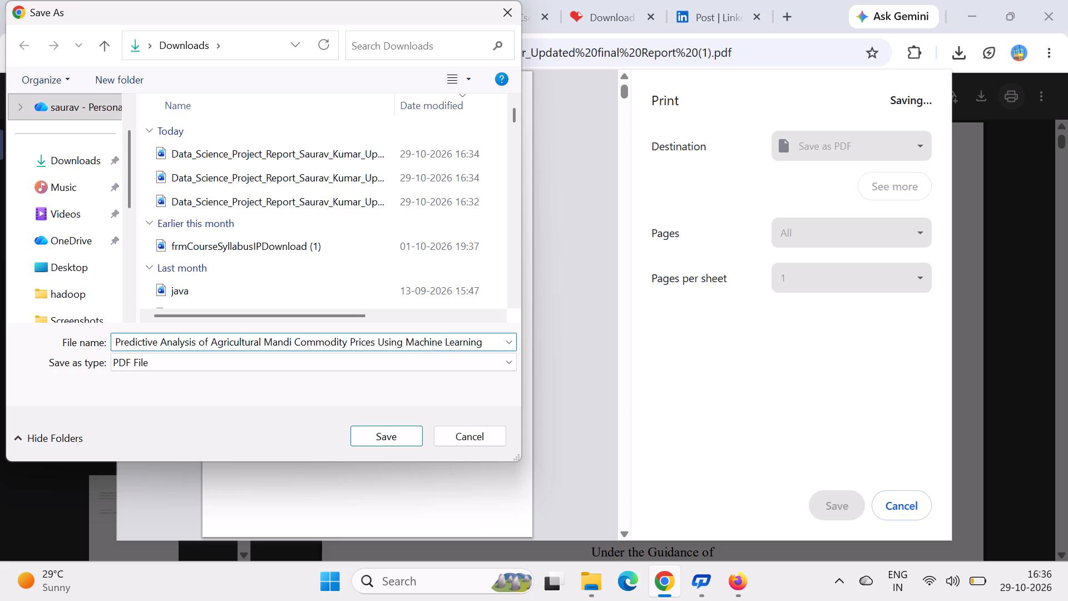
drag(397, 373, 488, 364)
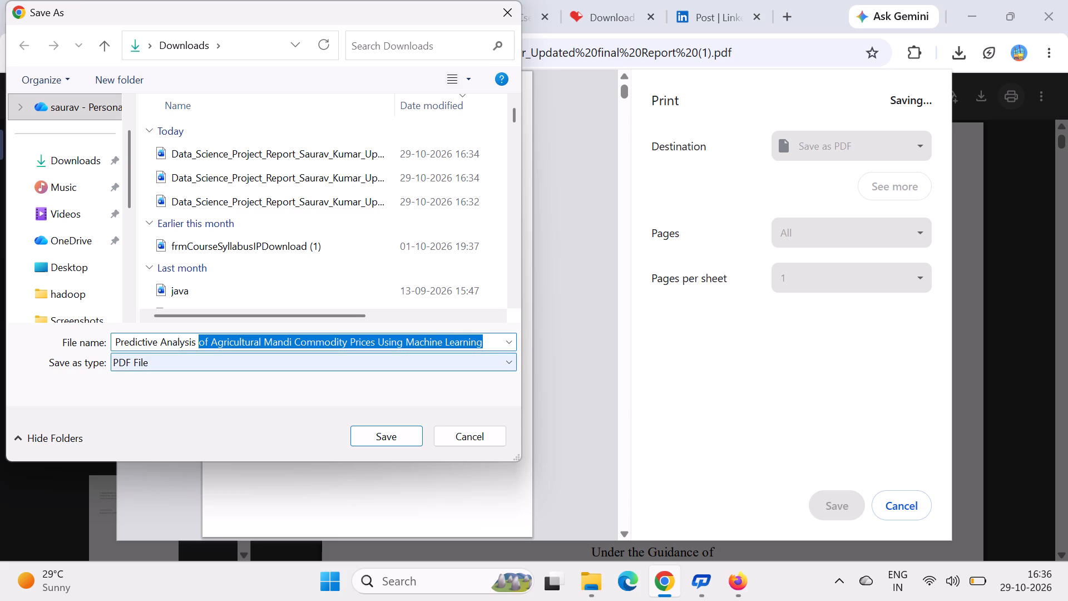
text(Proje)
text(ct)
key(space)
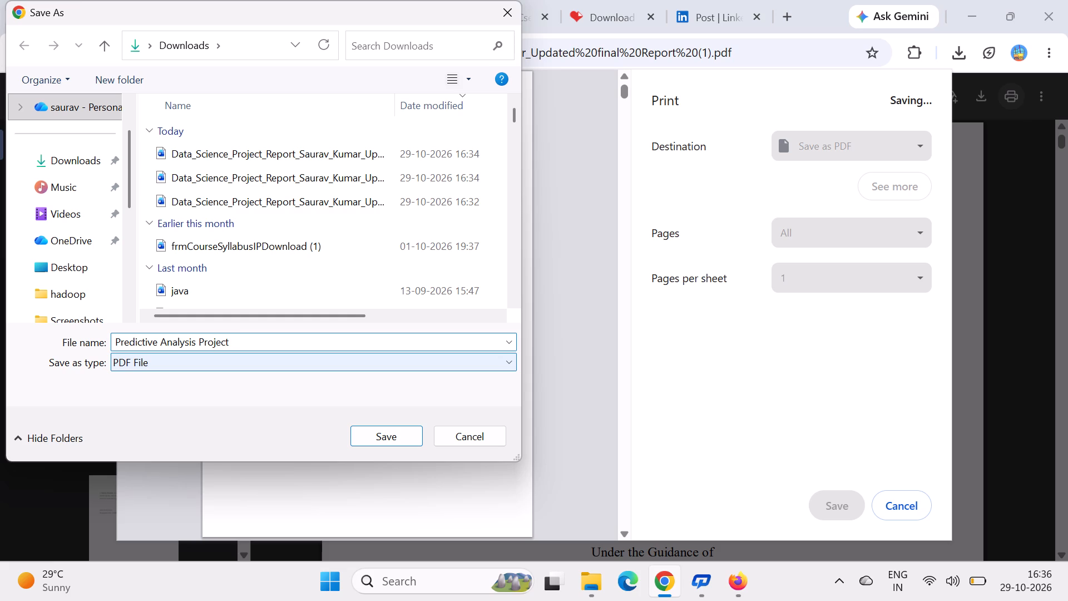
text(Saue)
key(BackSpace)
text(ra)
text(v)
key(space)
text(final report)
click(406, 434)
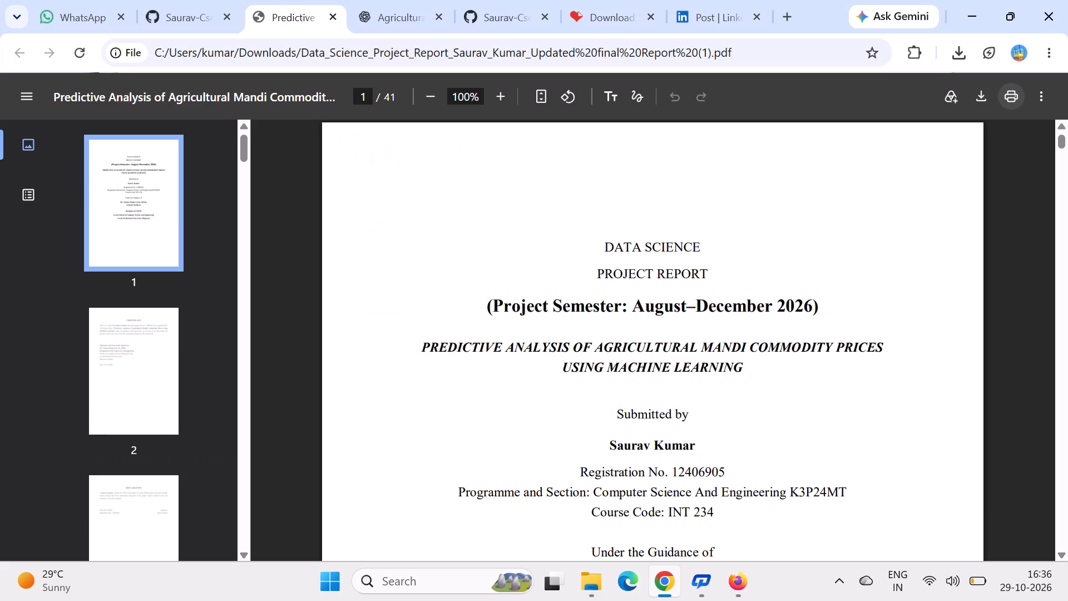
Open "Predictive Analysis Project Saurav final report" from the Downloads folder in Microsoft Edge, just once.
click(604, 580)
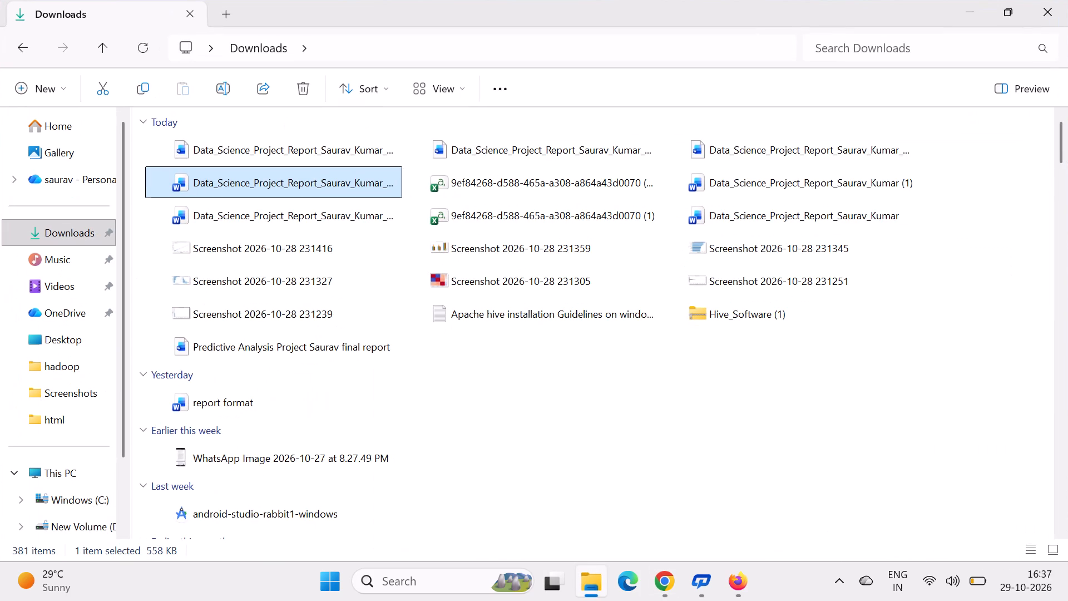
click(58, 226)
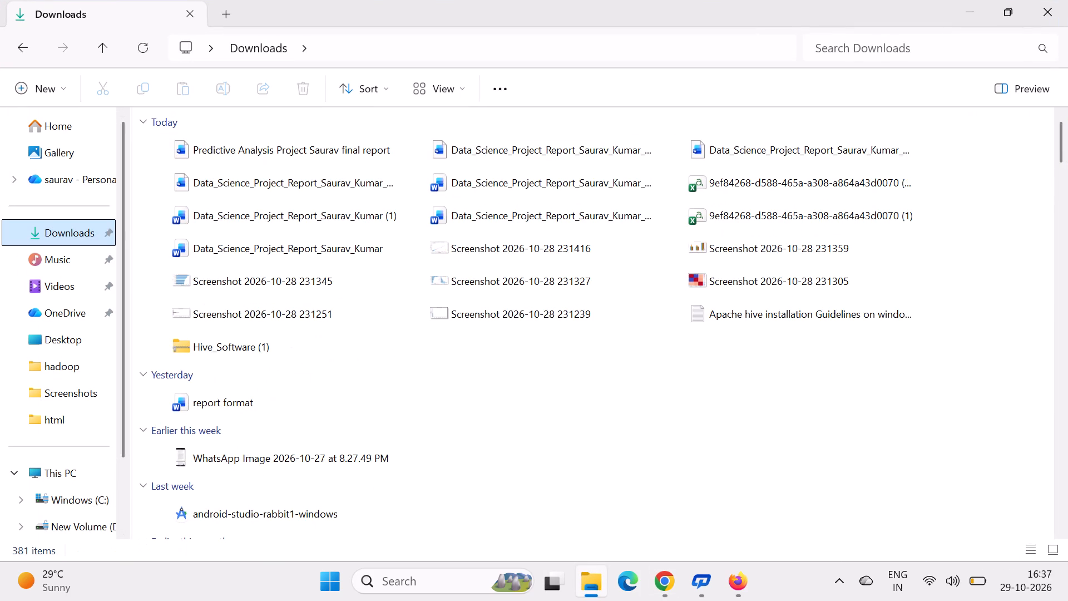
click(58, 226)
double_click(226, 144)
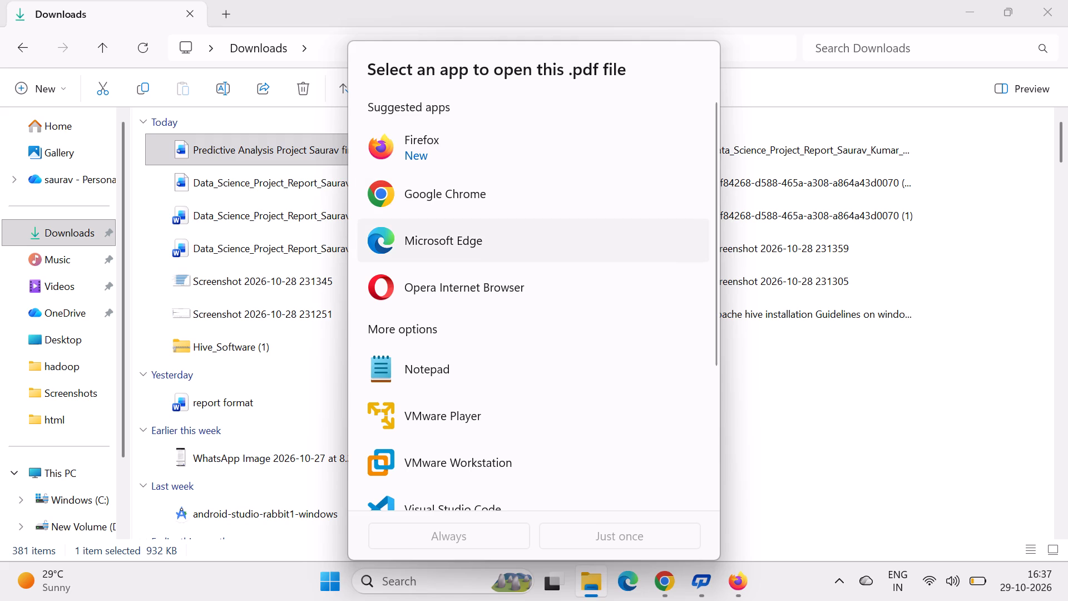
click(453, 243)
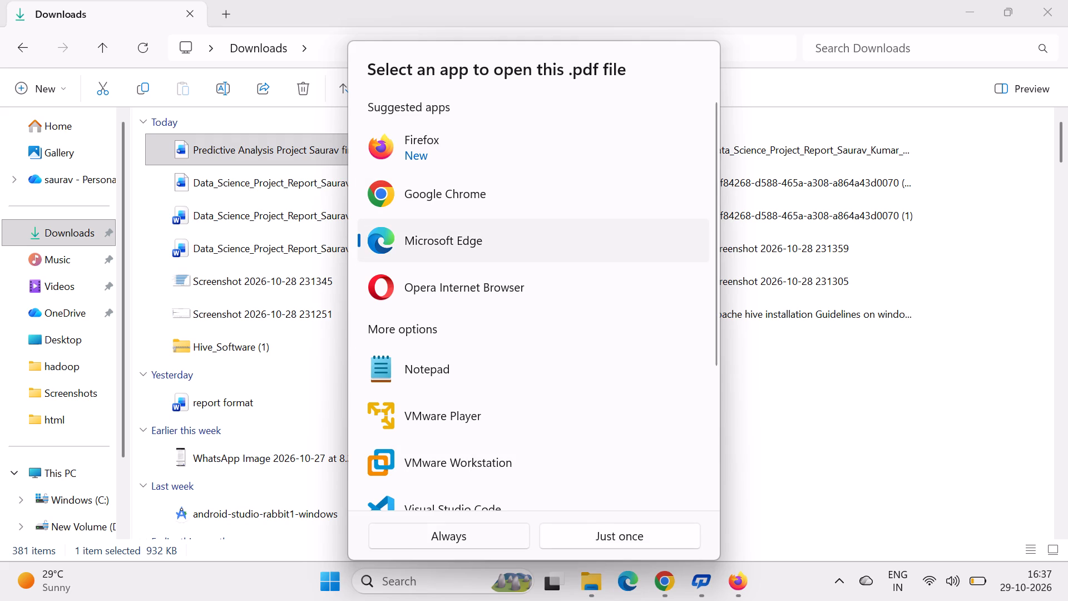
click(594, 543)
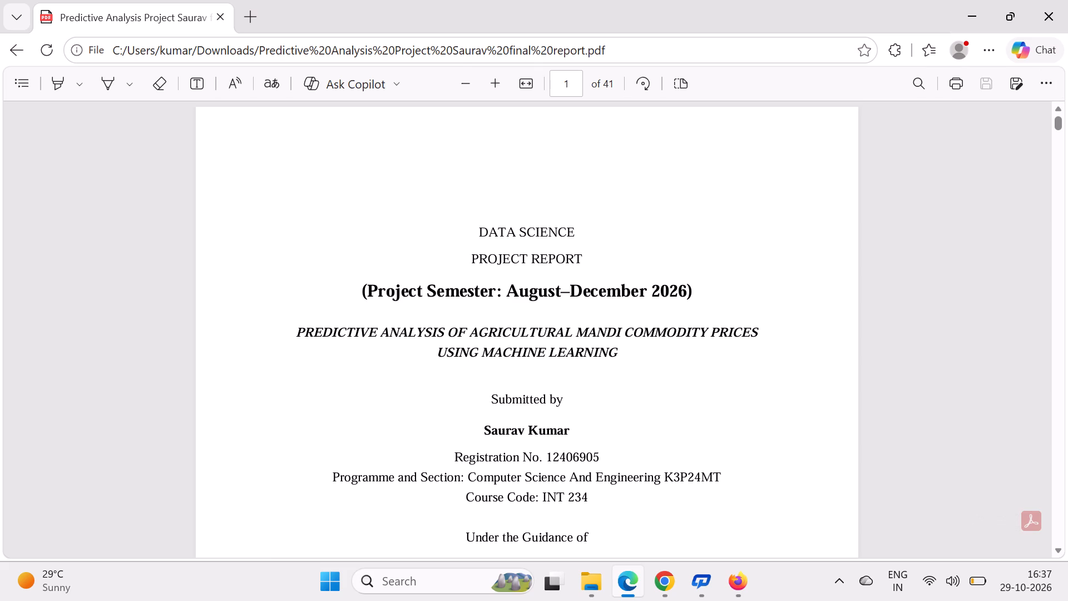
Review the front matter of the final report PDF: cover page, certificate, declaration and table of contents.
scroll(621, 505, down, 1)
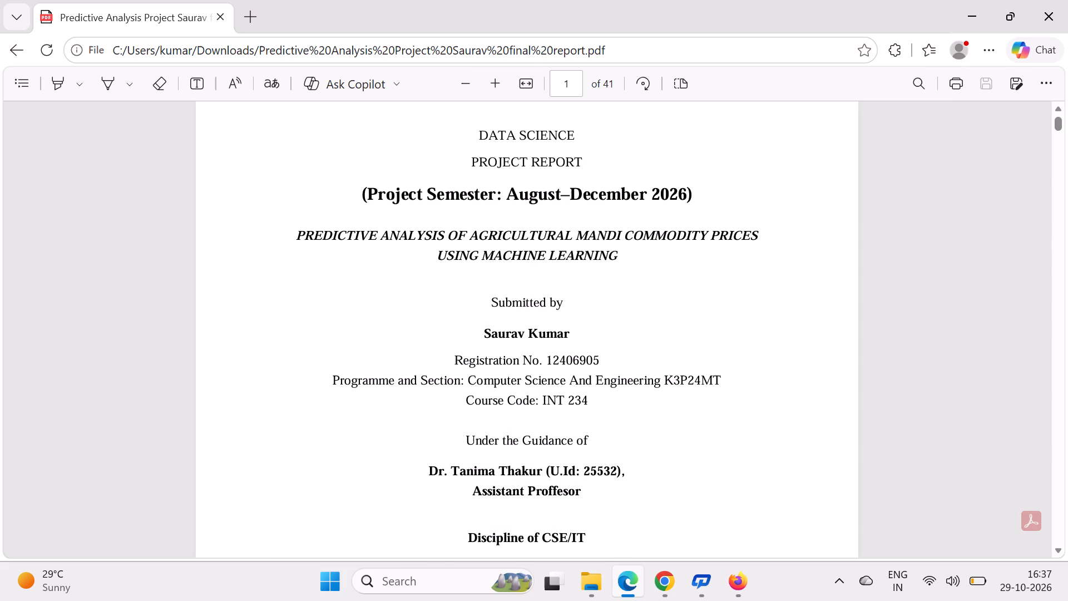
scroll(621, 505, down, 2)
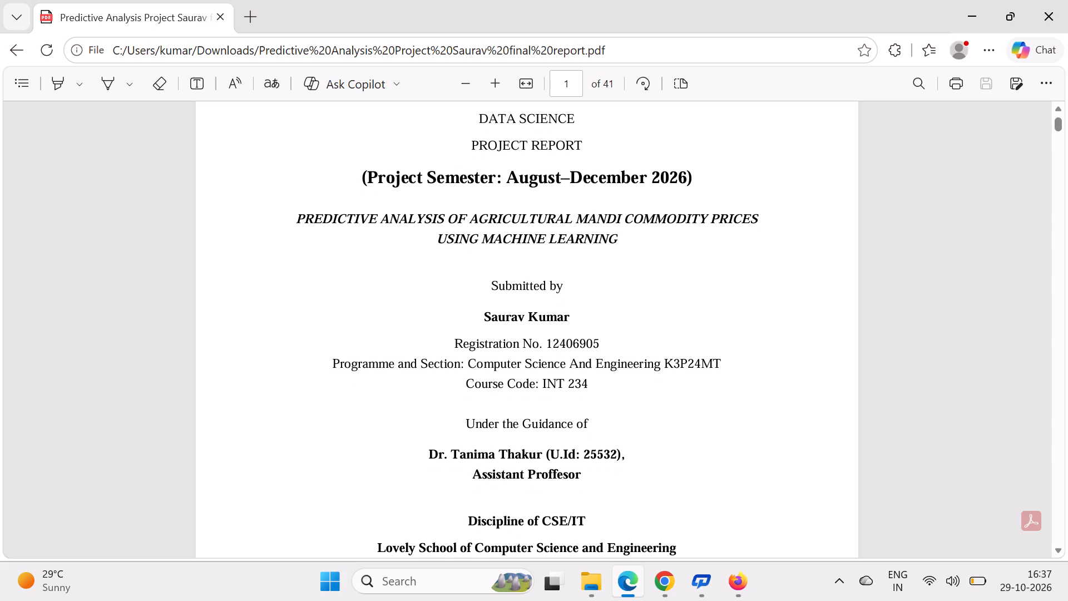
scroll(546, 345, down, 1)
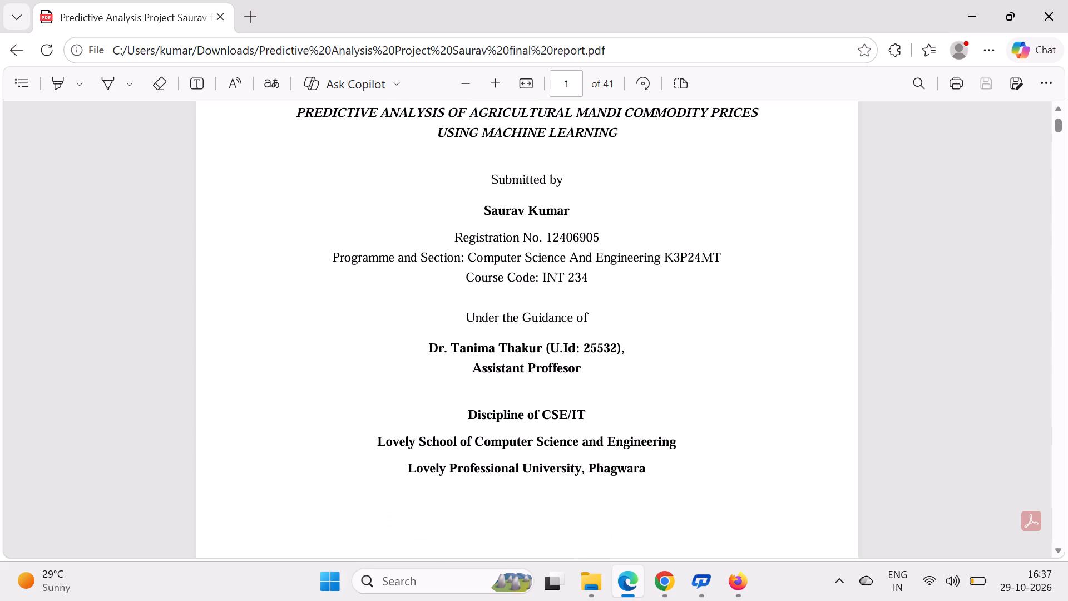
scroll(546, 345, down, 1)
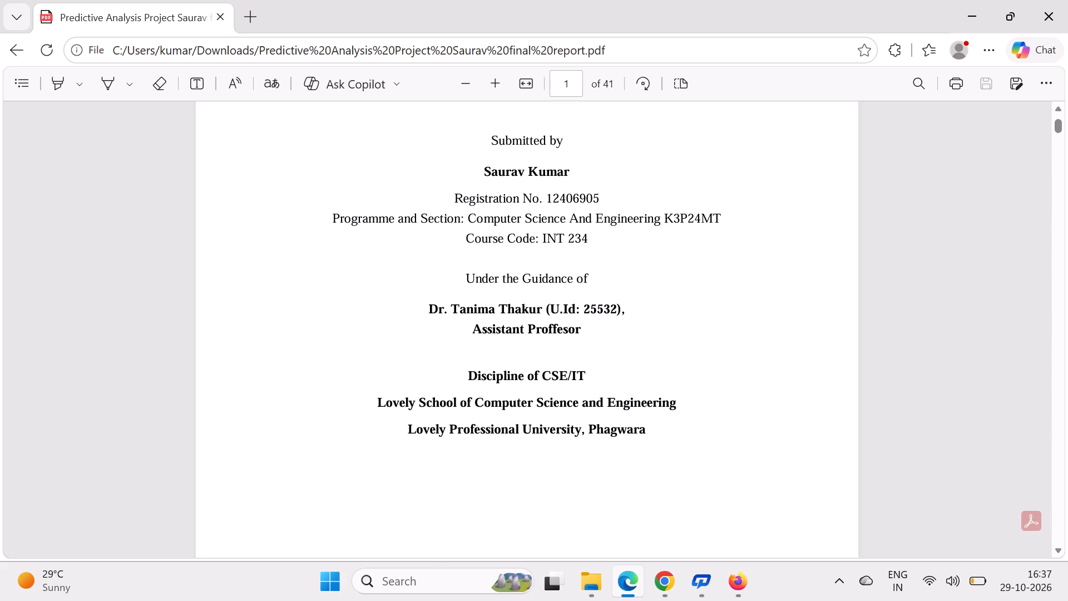
scroll(495, 328, down, 2)
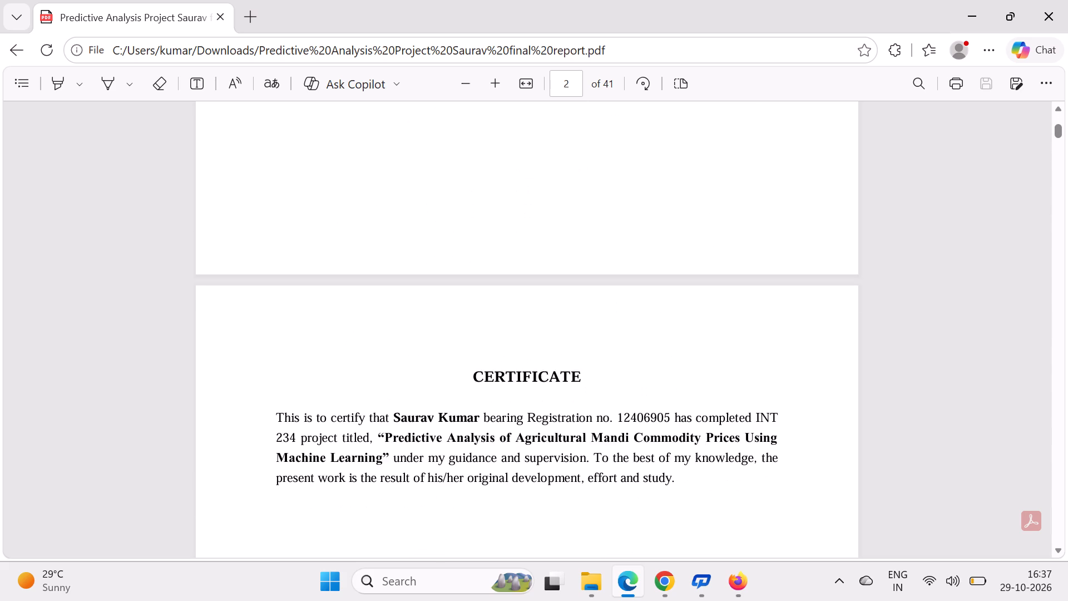
scroll(495, 328, down, 3)
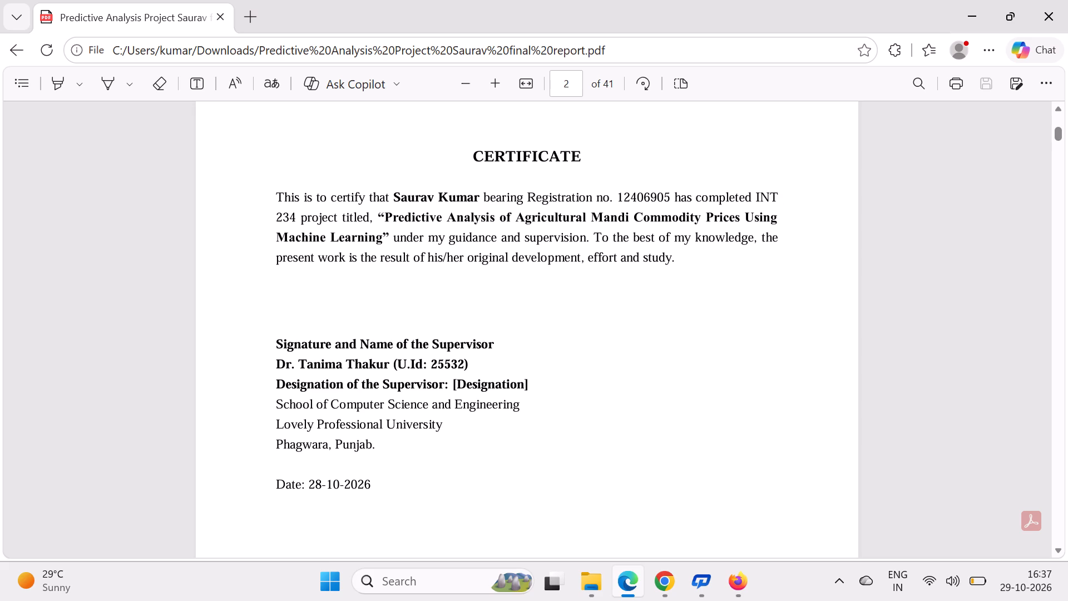
scroll(495, 328, down, 4)
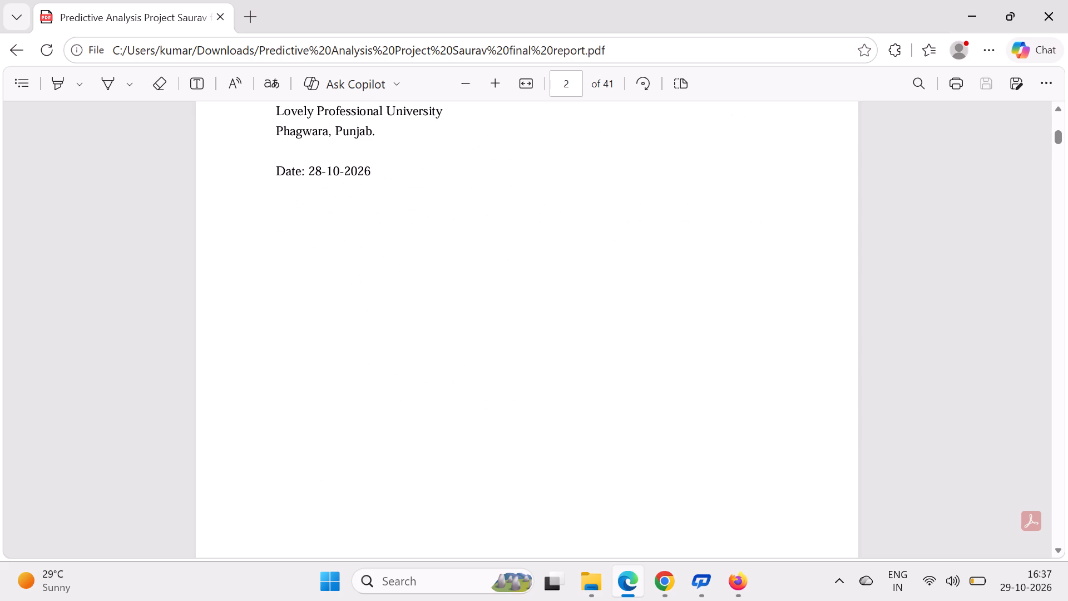
scroll(495, 328, down, 3)
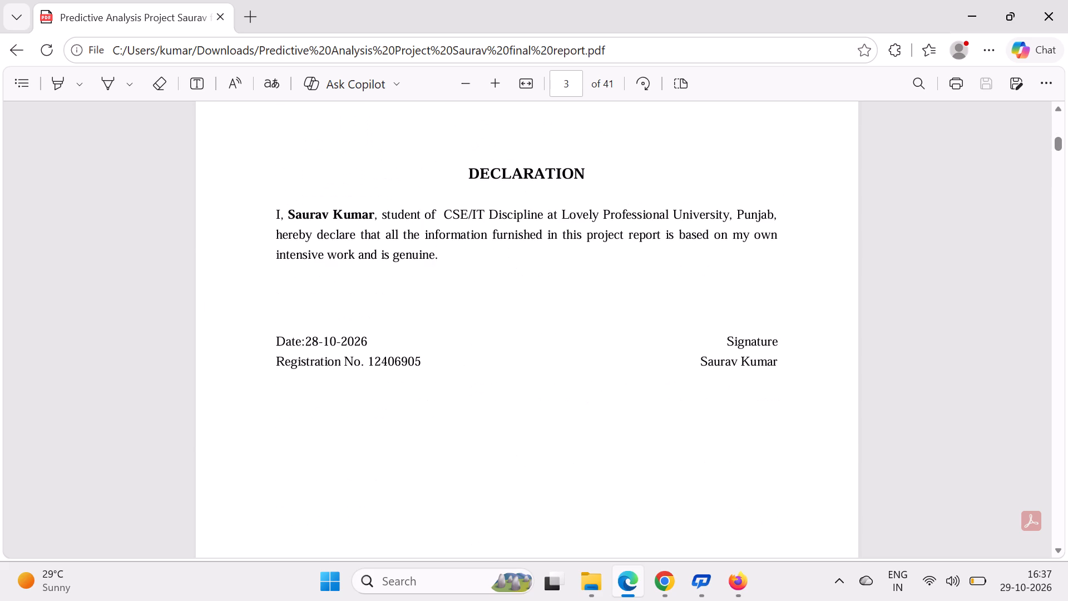
scroll(495, 328, down, 4)
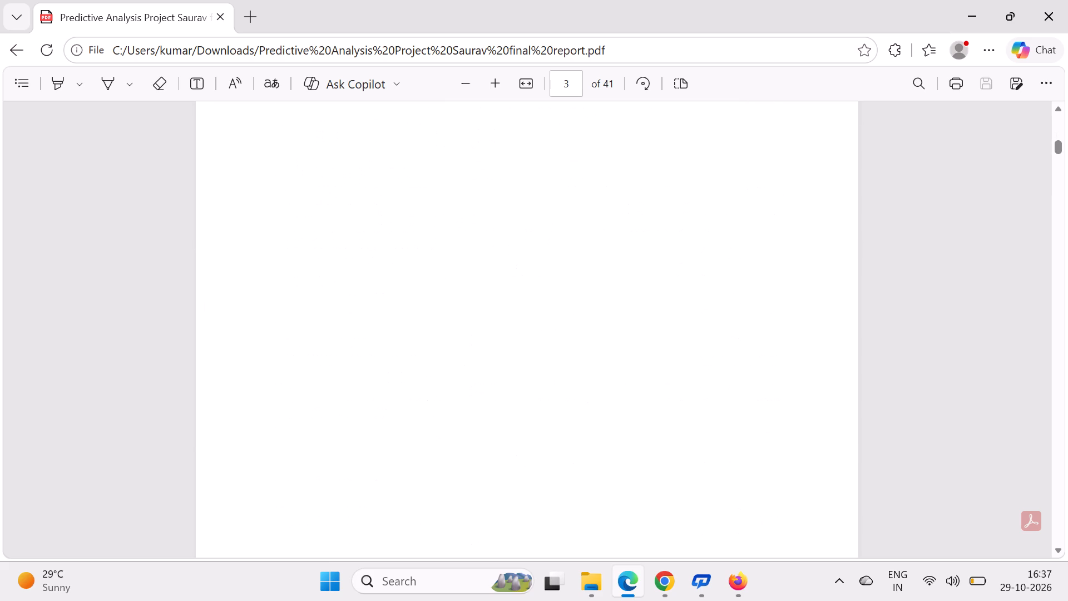
scroll(495, 328, down, 8)
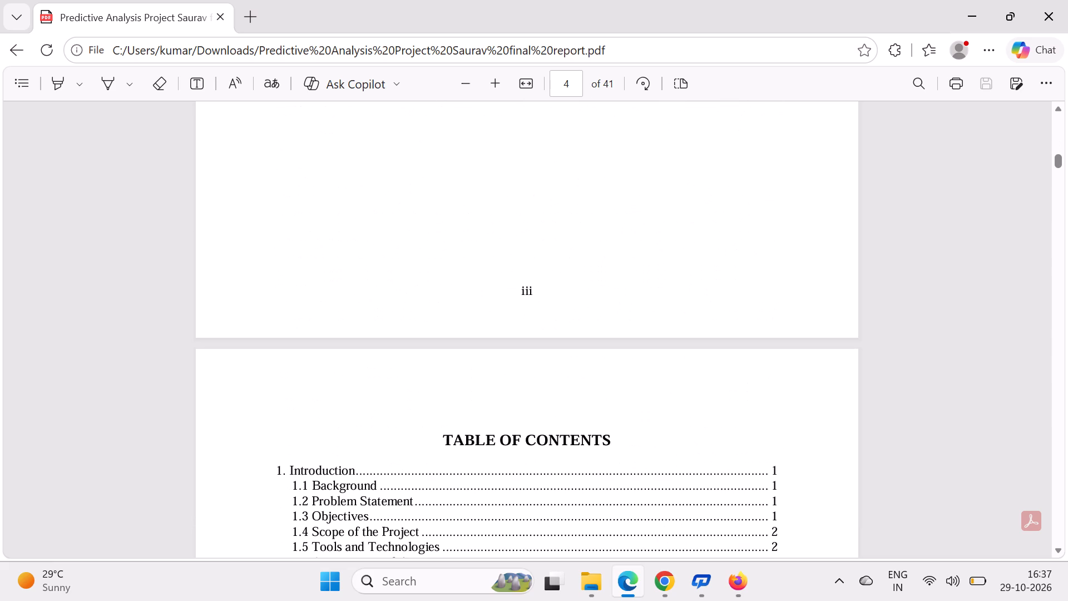
scroll(495, 328, down, 9)
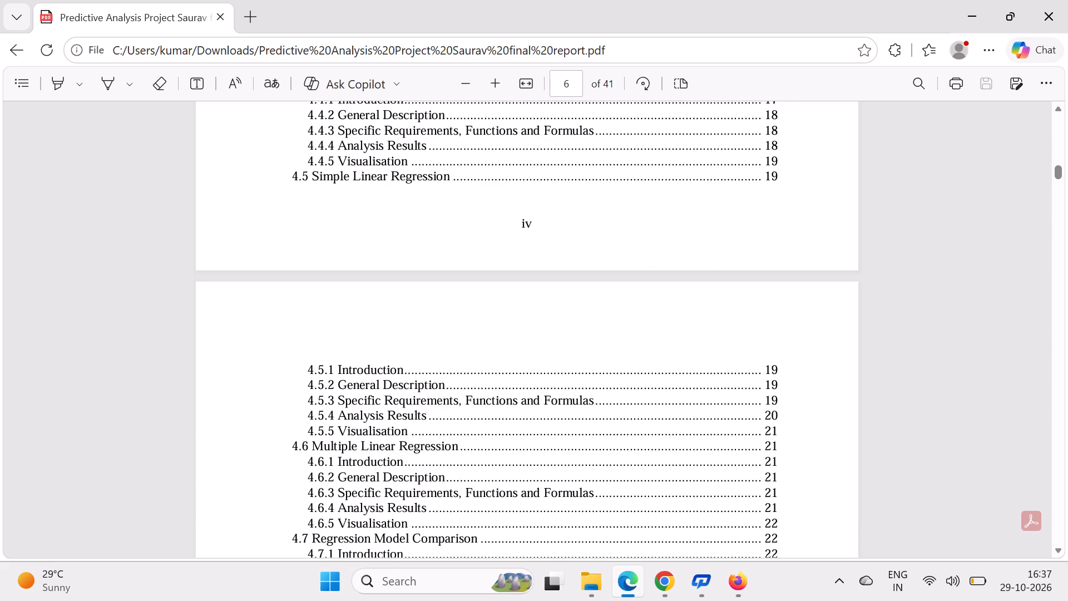
Skim the report chapters through to the last page, check the LinkedIn and GitHub link sections, and close the PDF.
scroll(495, 328, down, 8)
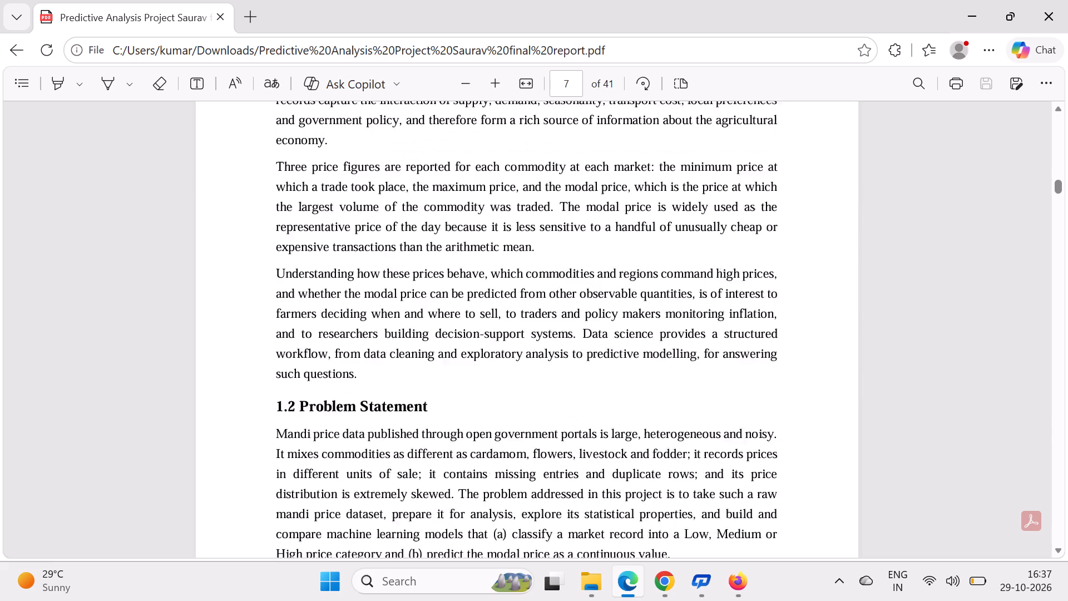
scroll(495, 328, down, 20)
scroll(495, 328, down, 1)
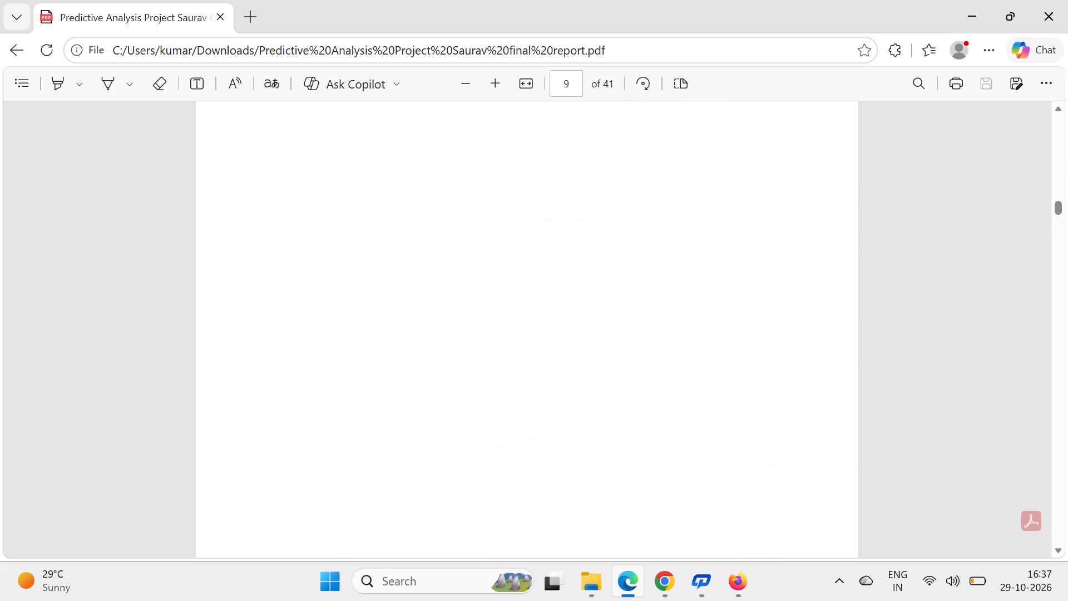
scroll(495, 328, down, 20)
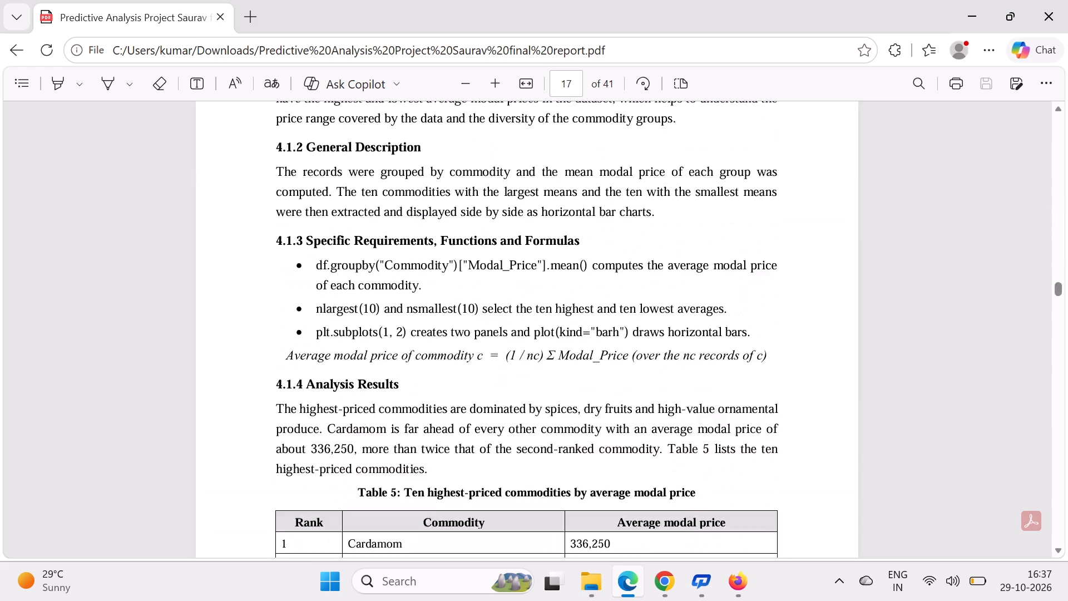
scroll(495, 328, down, 16)
scroll(495, 328, down, 14)
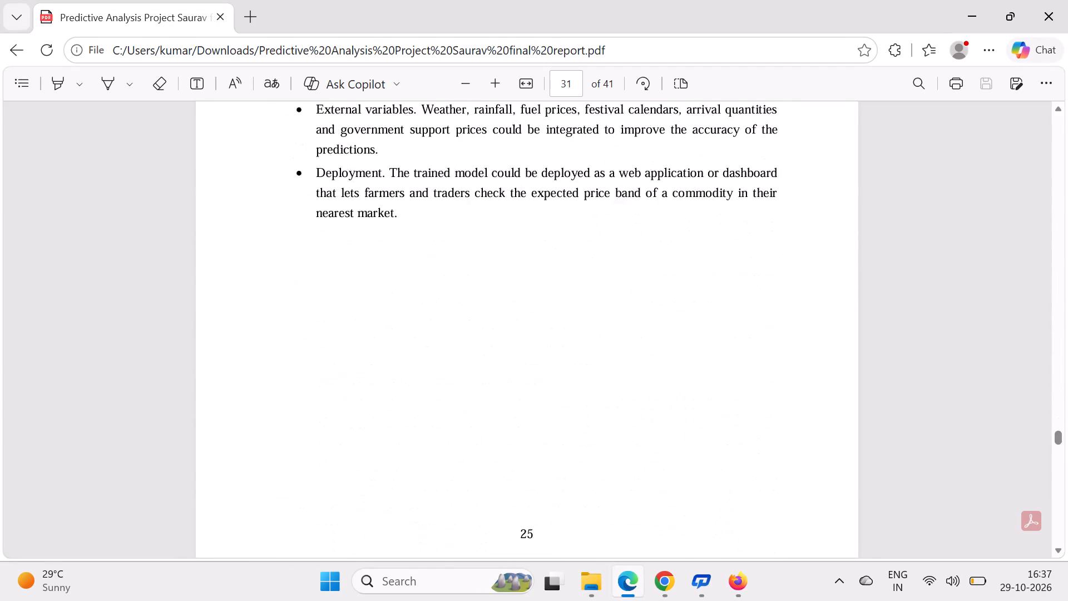
scroll(495, 328, down, 17)
scroll(495, 328, down, 4)
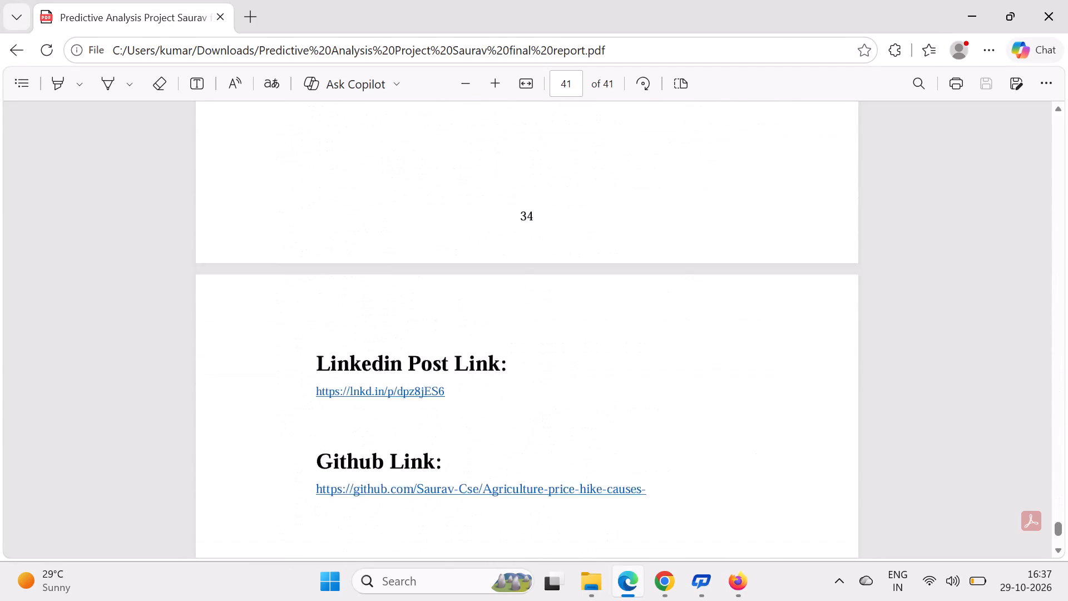
scroll(495, 328, down, 4)
scroll(495, 328, up, 3)
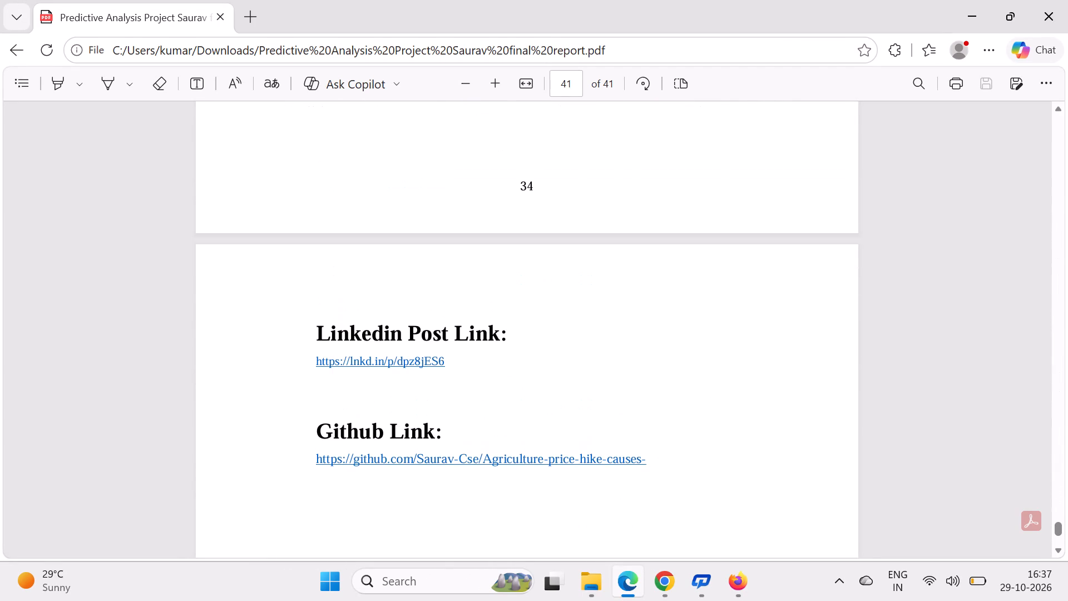
scroll(495, 328, up, 1)
click(1058, 17)
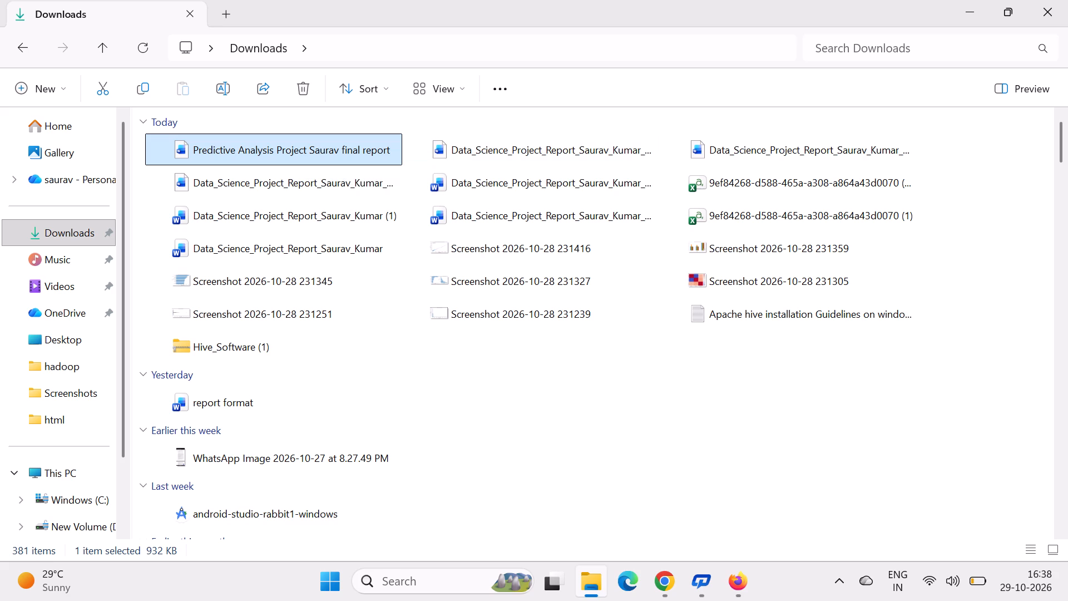
Copy the file "Predictive Analysis Project Saurav final report" from the Downloads folder.
key(ctrl+c)
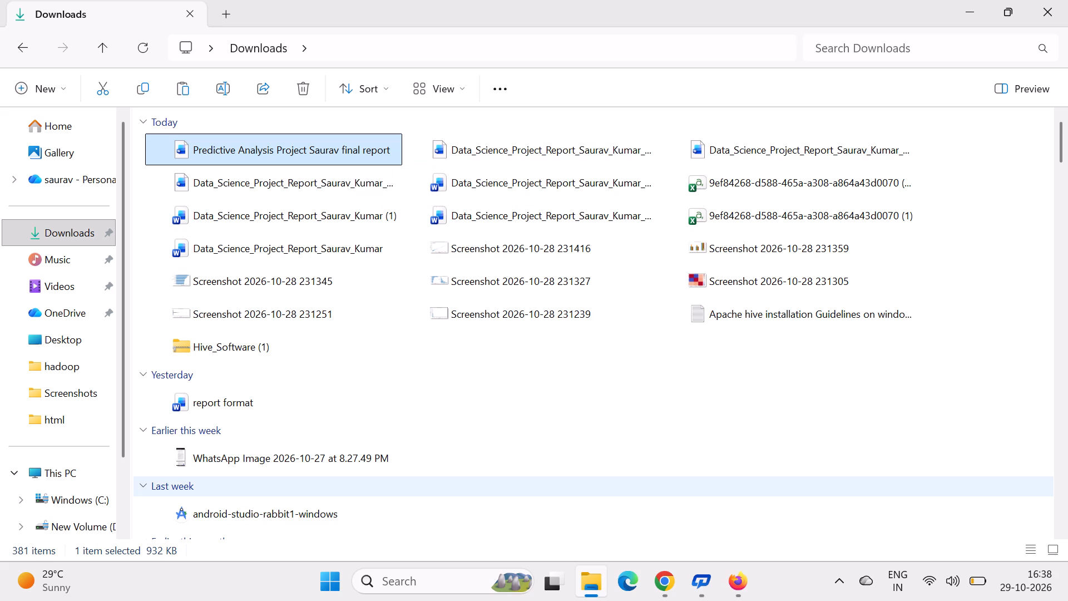
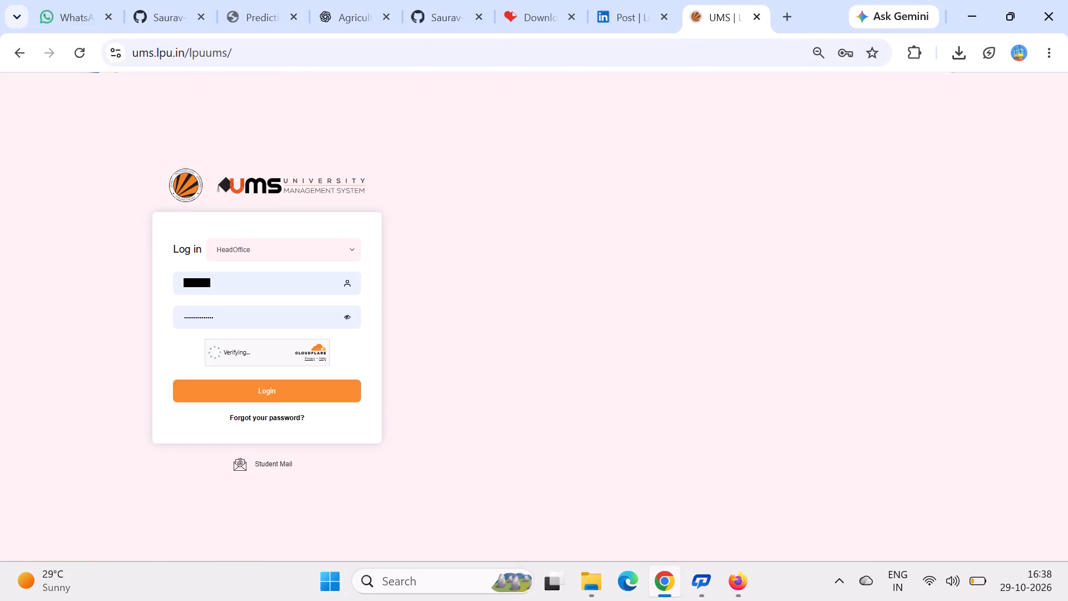
Log in to the LPU UMS portal in Google Chrome with the saved credentials, going to the Dashboard.
click(285, 386)
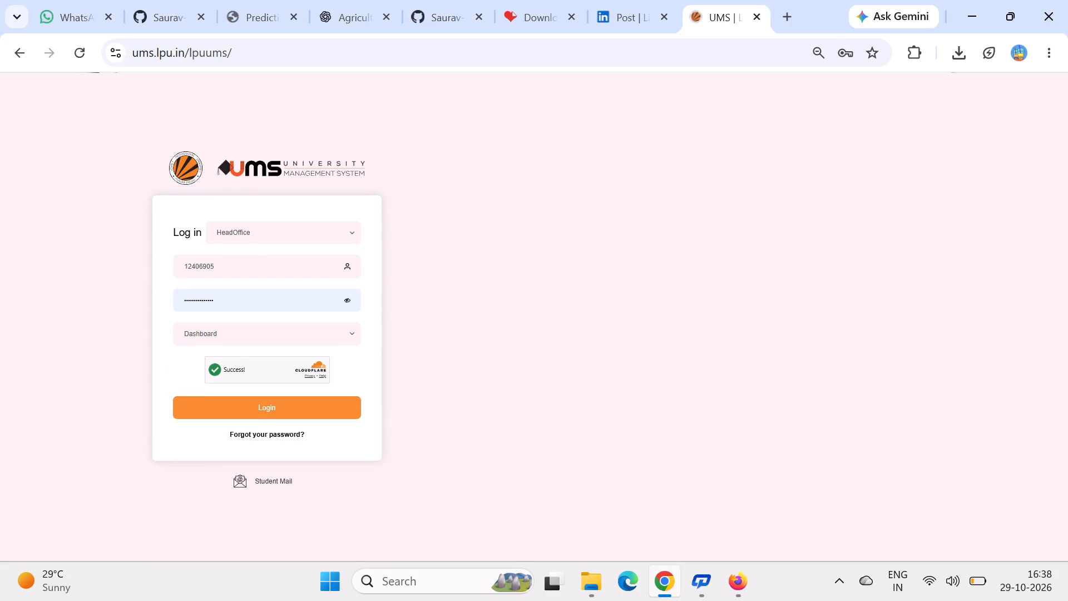
click(281, 402)
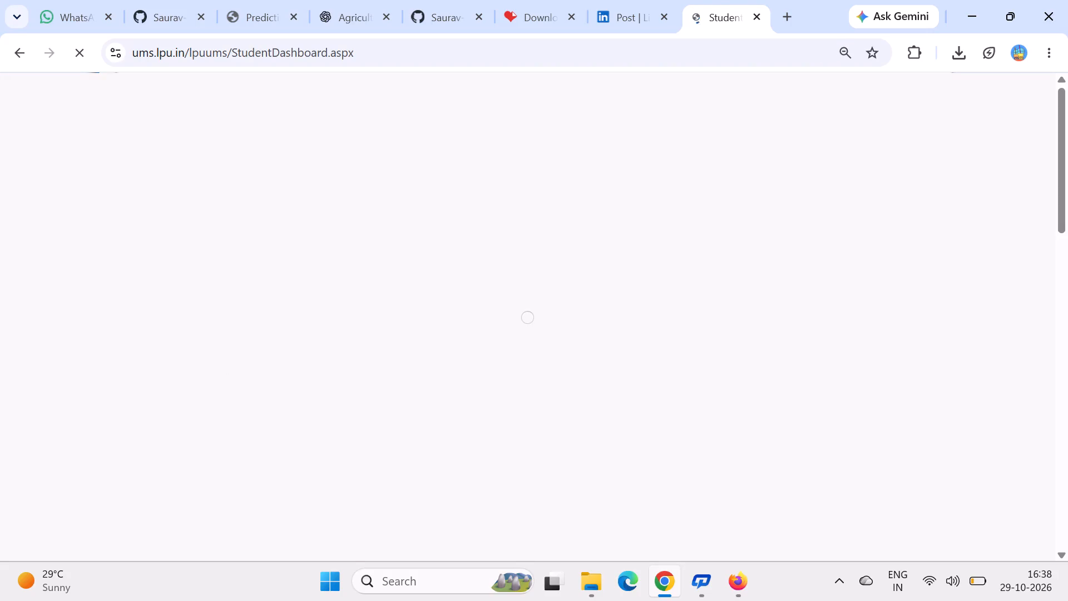
Open the upload page for the pending INT234 Skill Based Assignment from the student dashboard.
scroll(694, 294, down, 2)
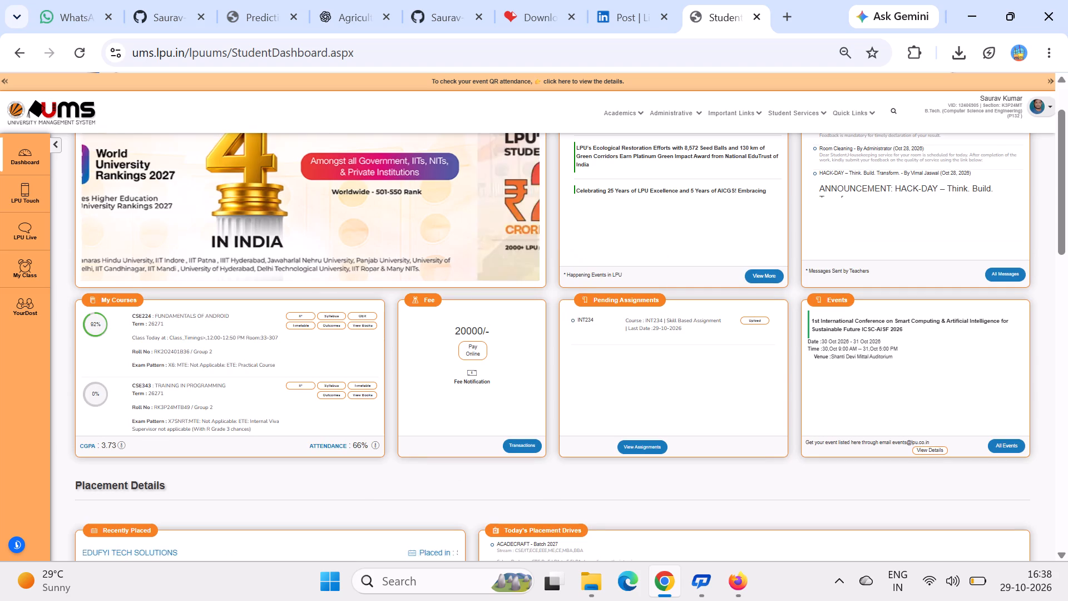
click(747, 317)
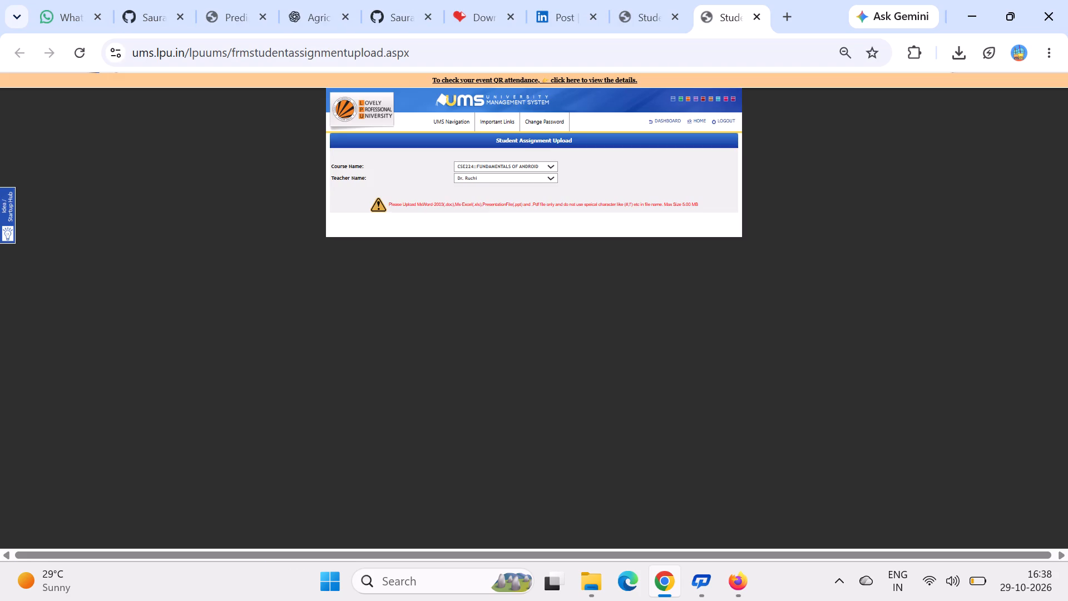
Set the assignment upload course to INT234::PREDICTIVE ANALYTICS and the teacher to the second name listed.
click(549, 162)
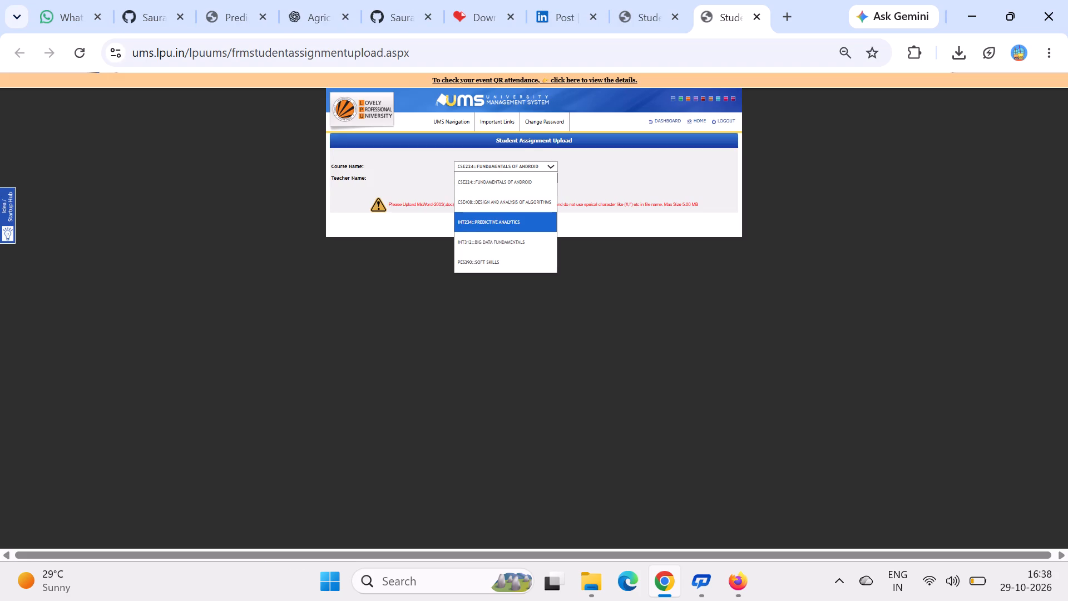
click(512, 228)
click(547, 176)
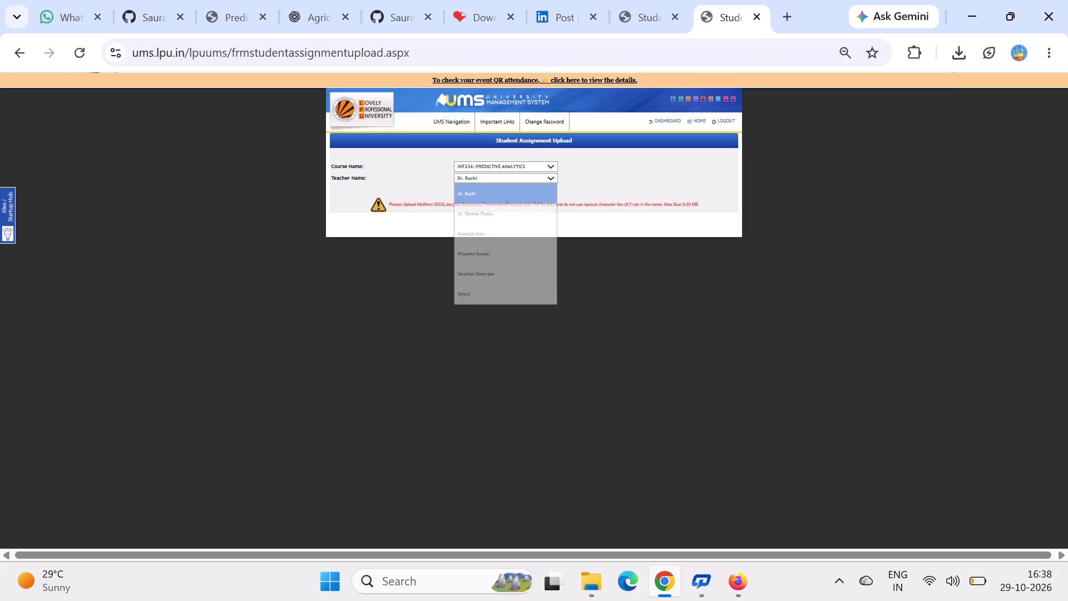
scroll(547, 176, up, 1)
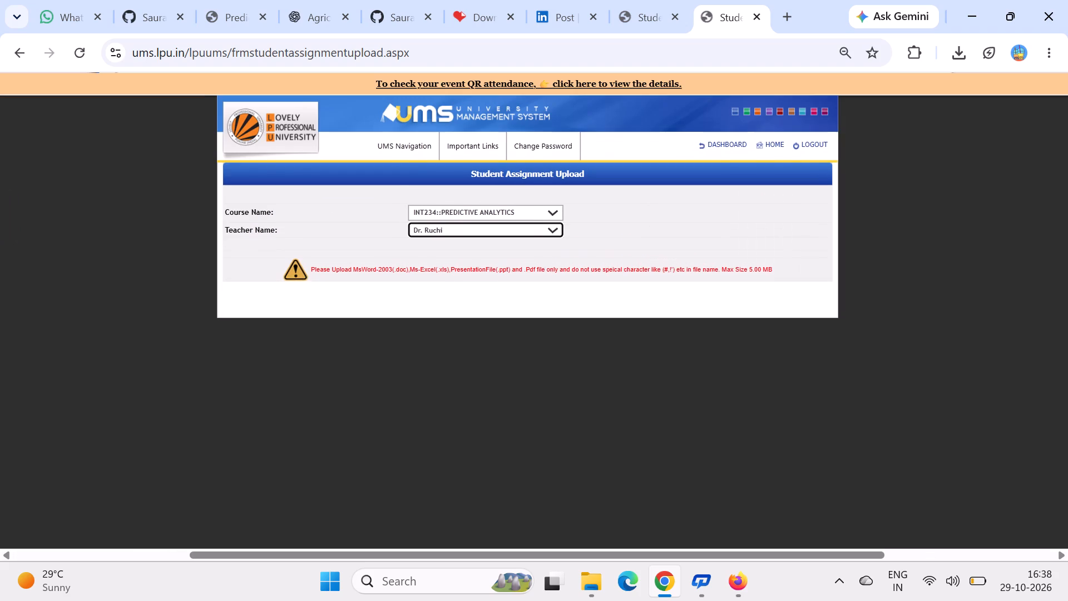
scroll(547, 176, up, 1)
click(555, 235)
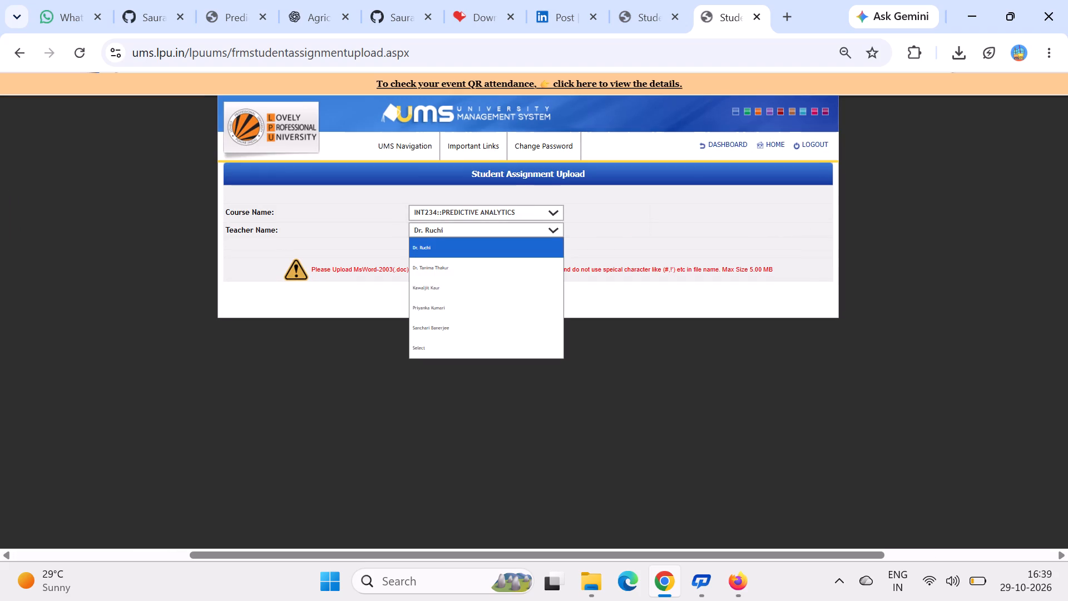
click(528, 267)
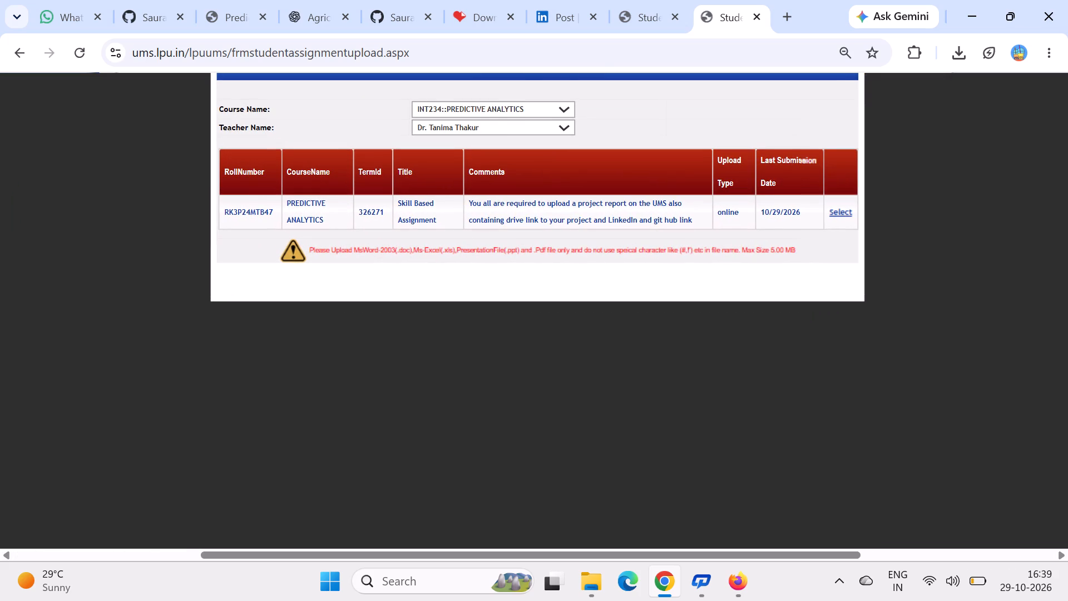
Submit "Predictive Analysis Project Saurav final report" from the Downloads folder for the Skill Based Assignment, leaving the remarks empty.
scroll(528, 267, left, 1)
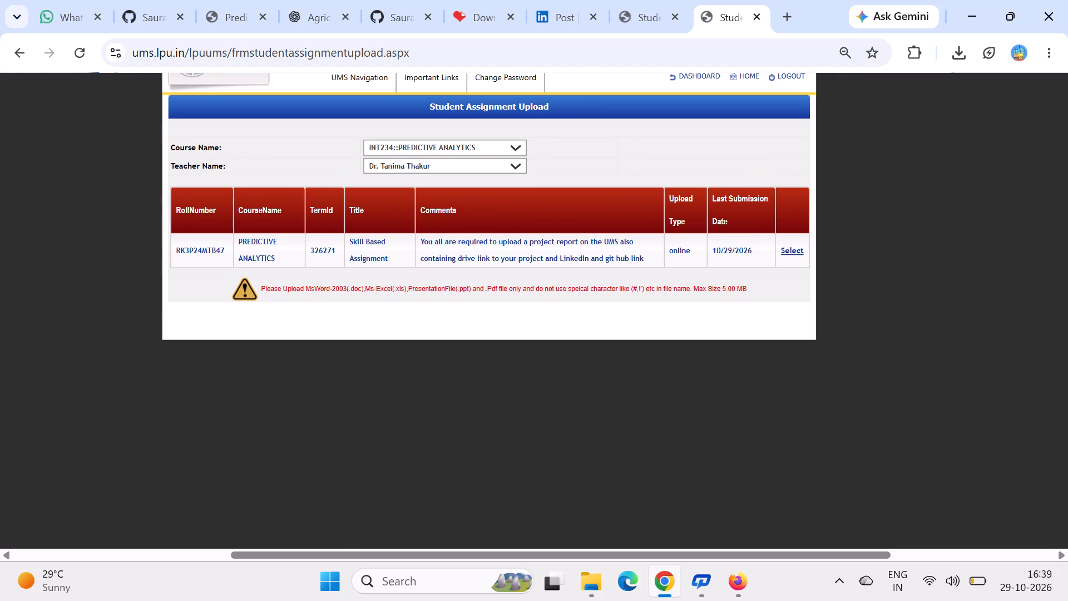
click(792, 252)
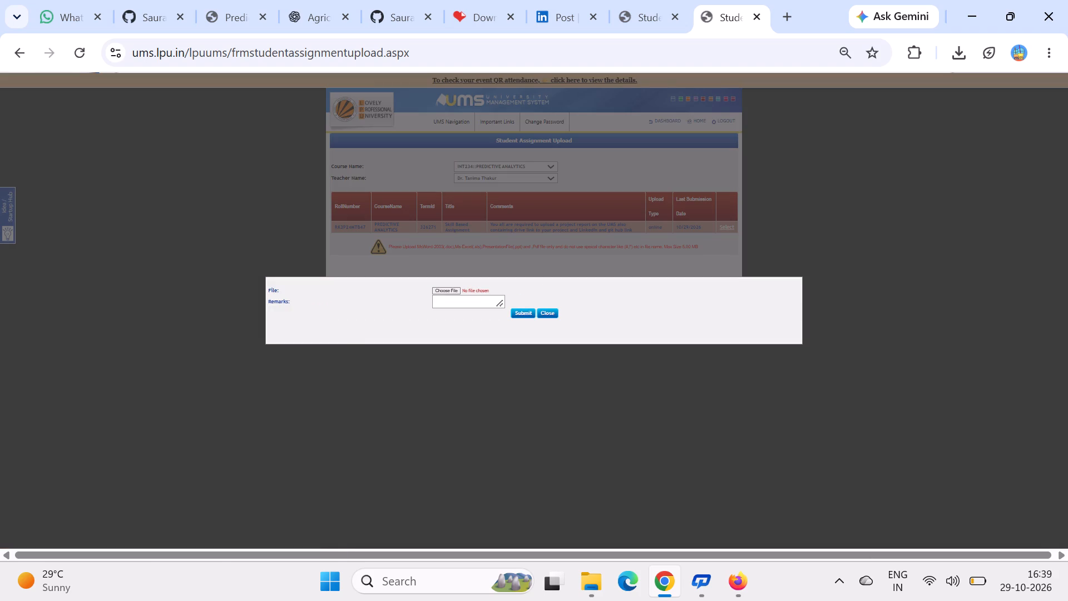
click(446, 291)
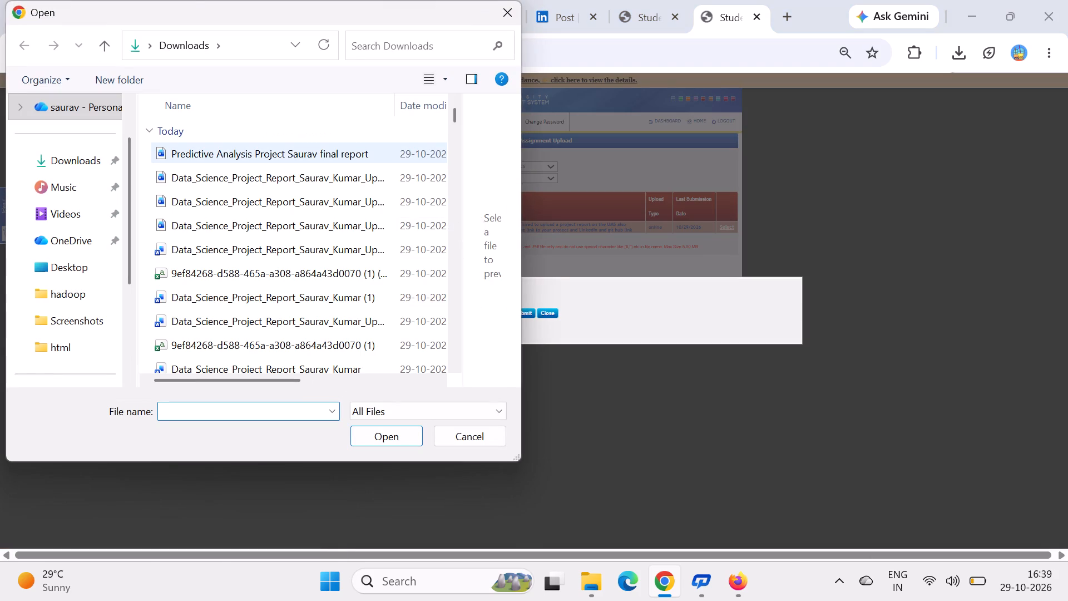
click(368, 147)
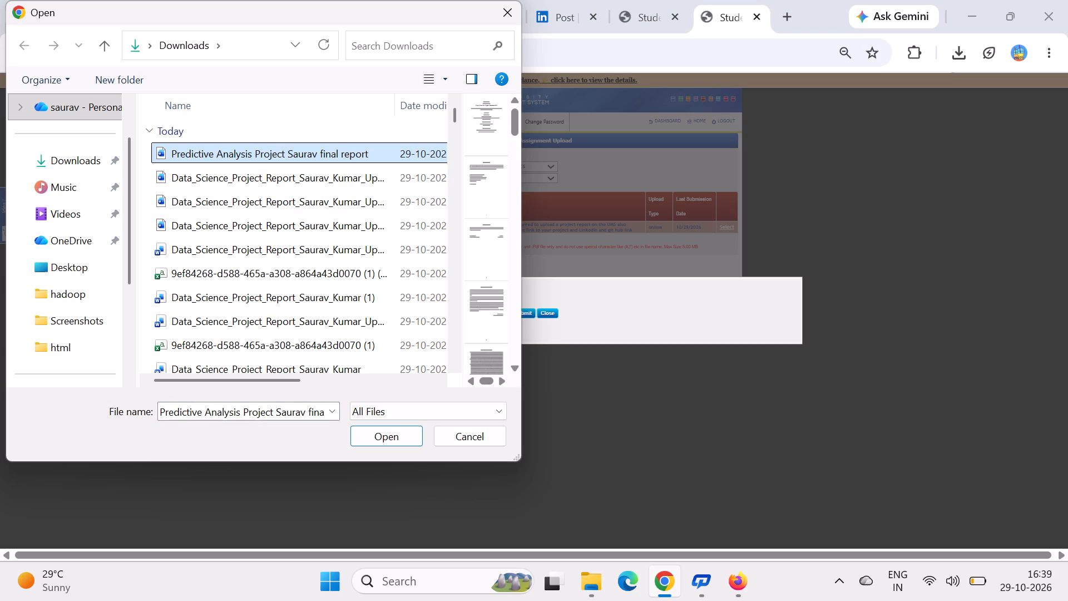
click(400, 437)
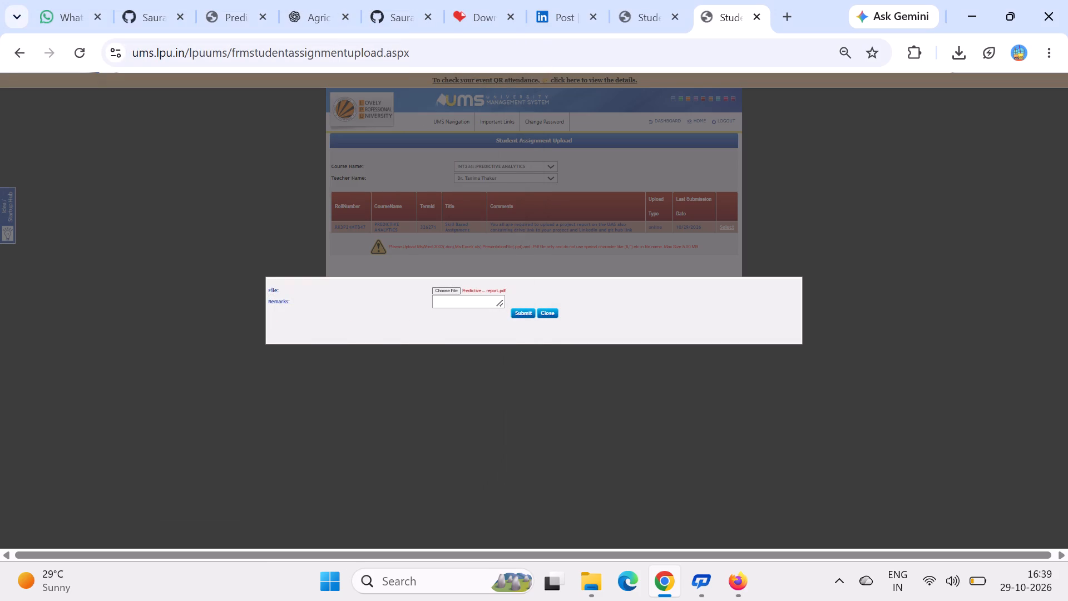
click(498, 290)
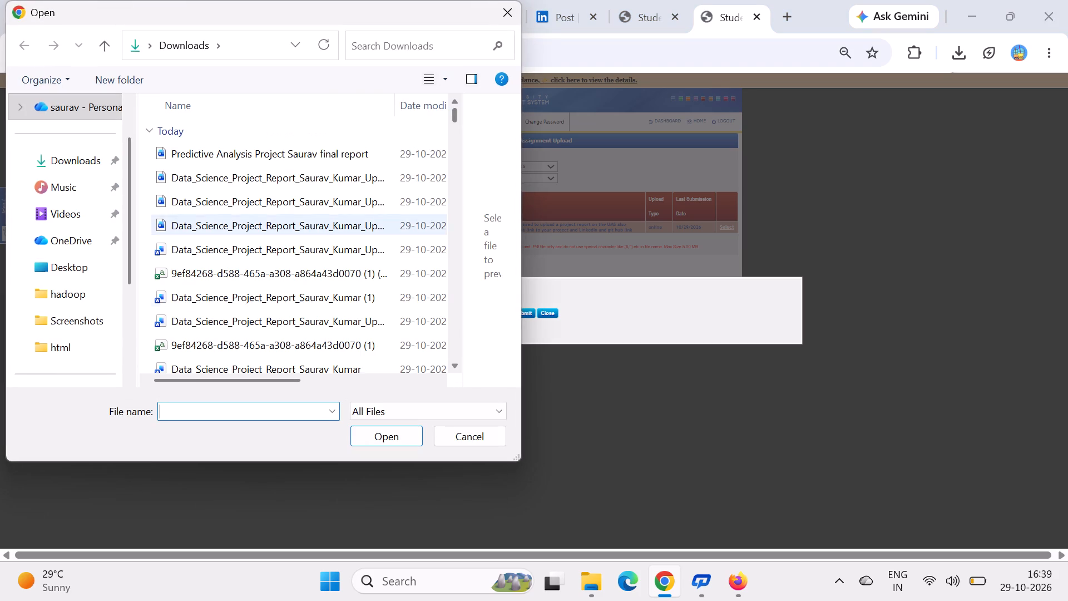
click(364, 156)
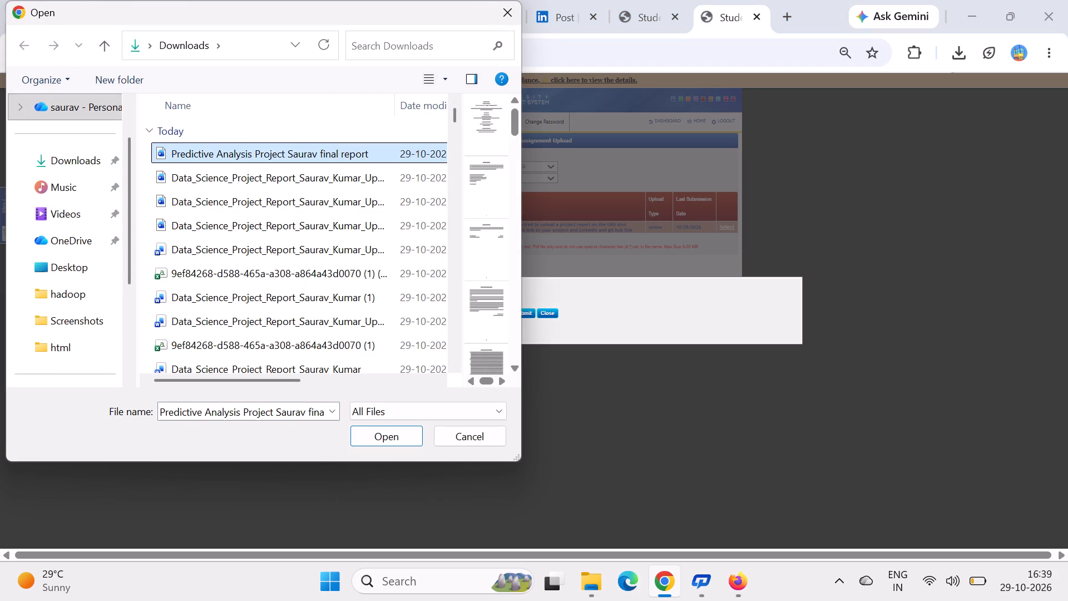
click(400, 435)
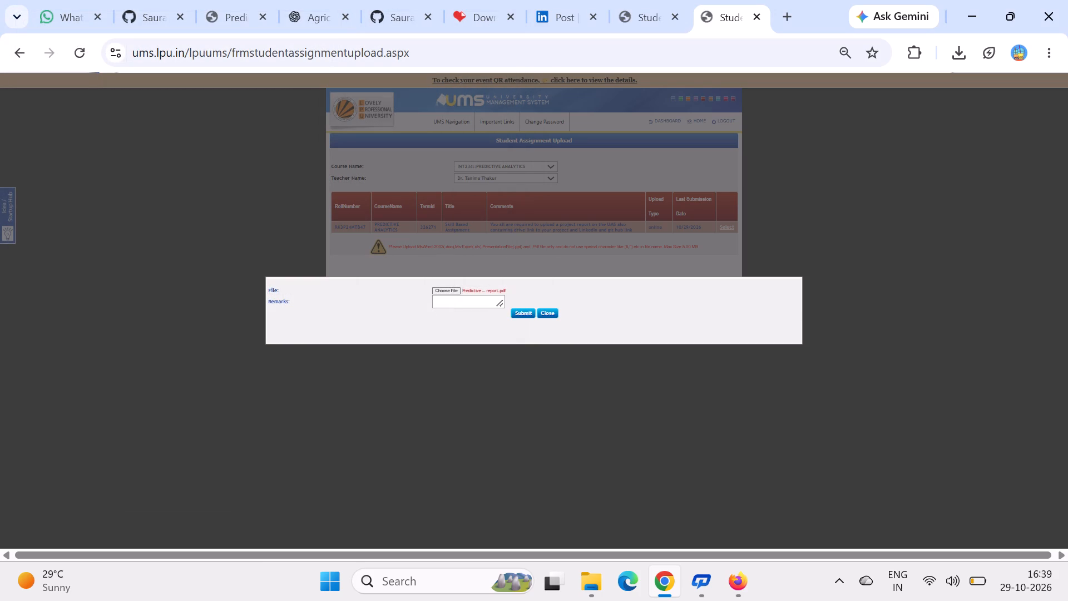
click(521, 310)
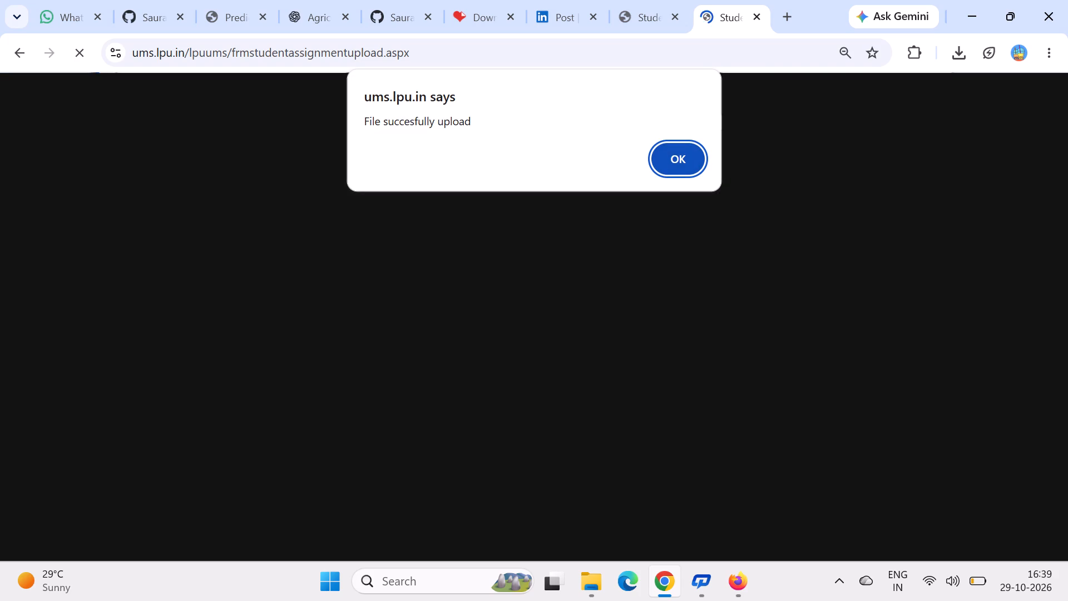
Capture a rectangular screenshot of the assignment upload confirmation message, and dismiss the message.
key(Print)
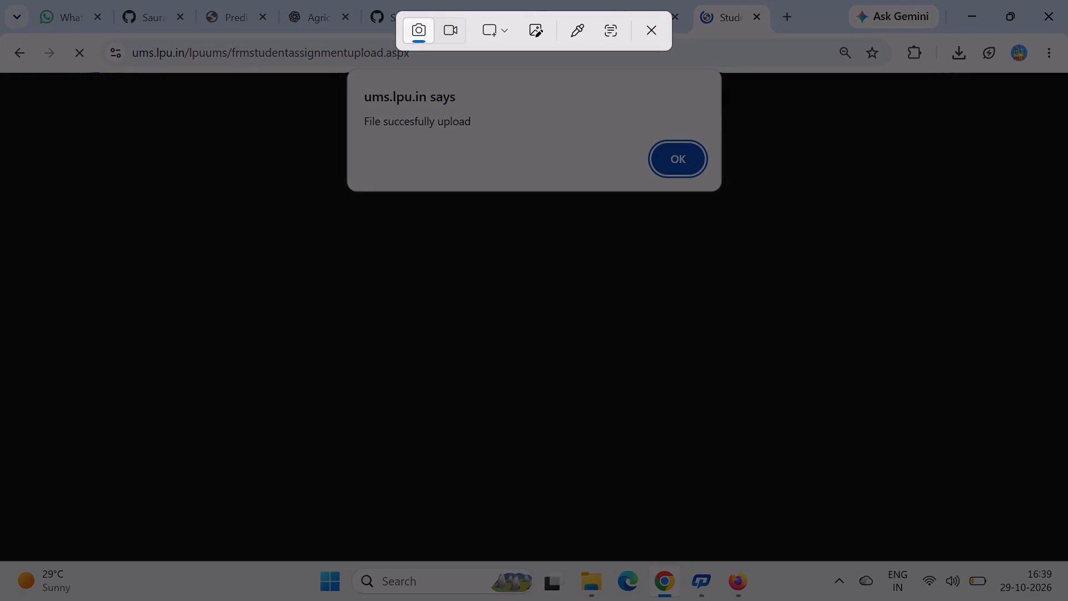
drag(318, 48, 843, 331)
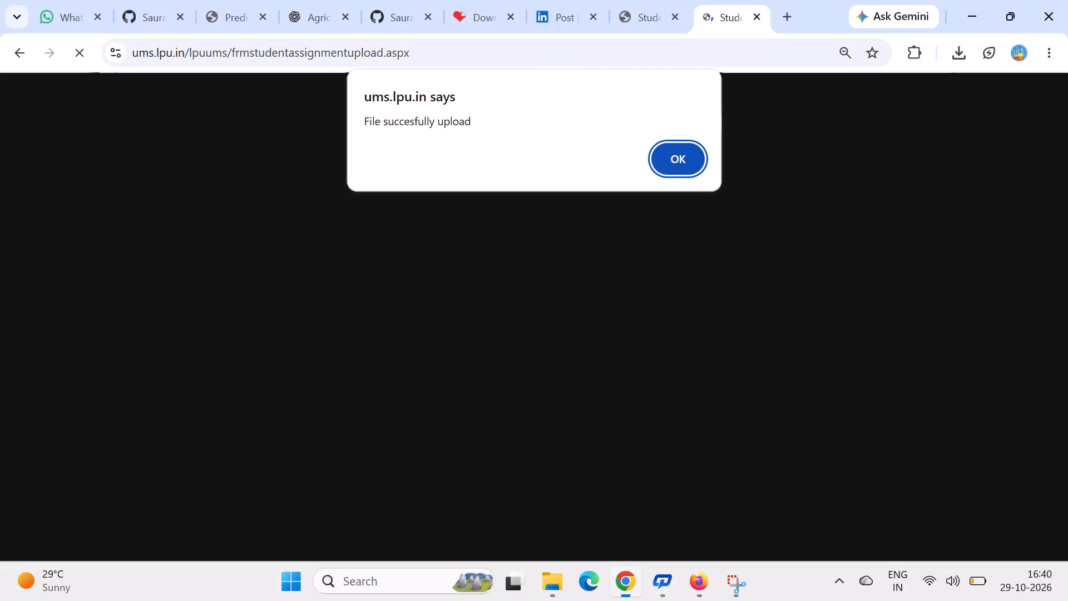
click(683, 159)
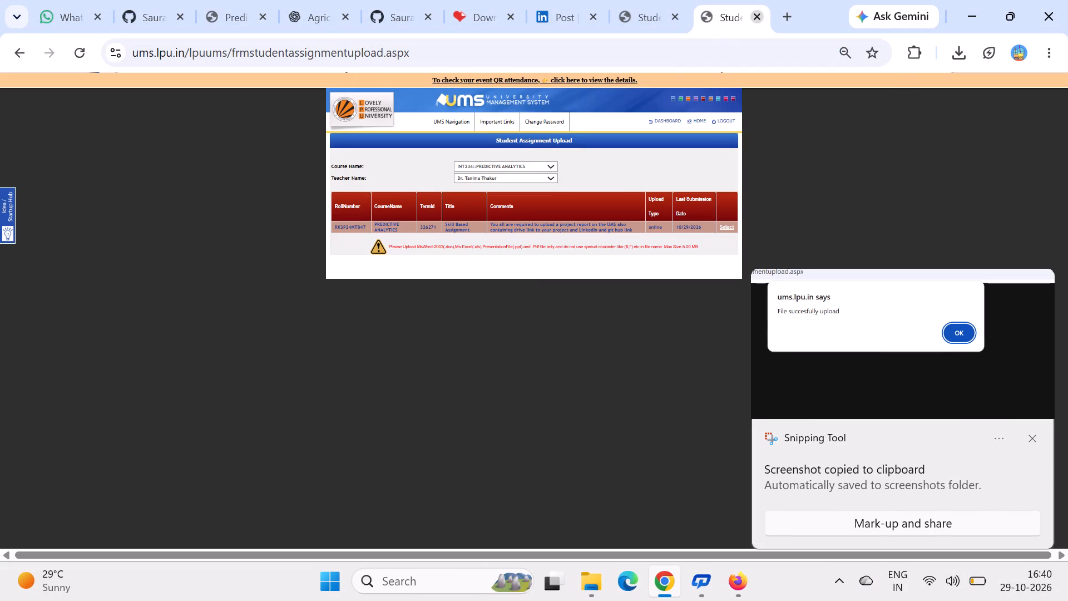
Close the browser tabs for the assignment upload, student dashboard, LinkedIn post, file download page and the rightmost Agriculture-price-hike-causes- GitHub repository.
click(759, 15)
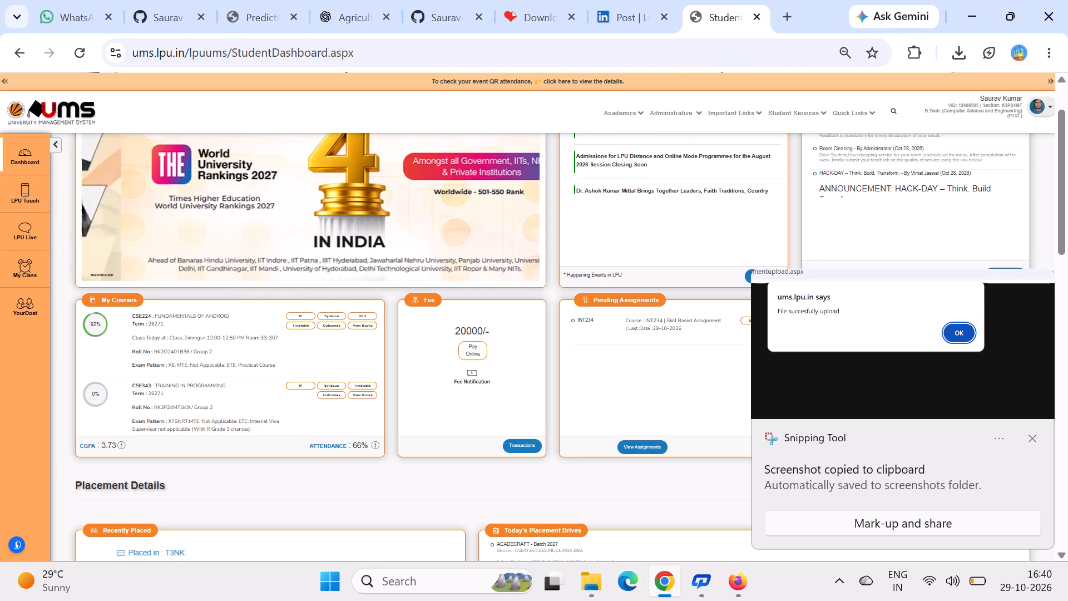
click(755, 17)
click(757, 14)
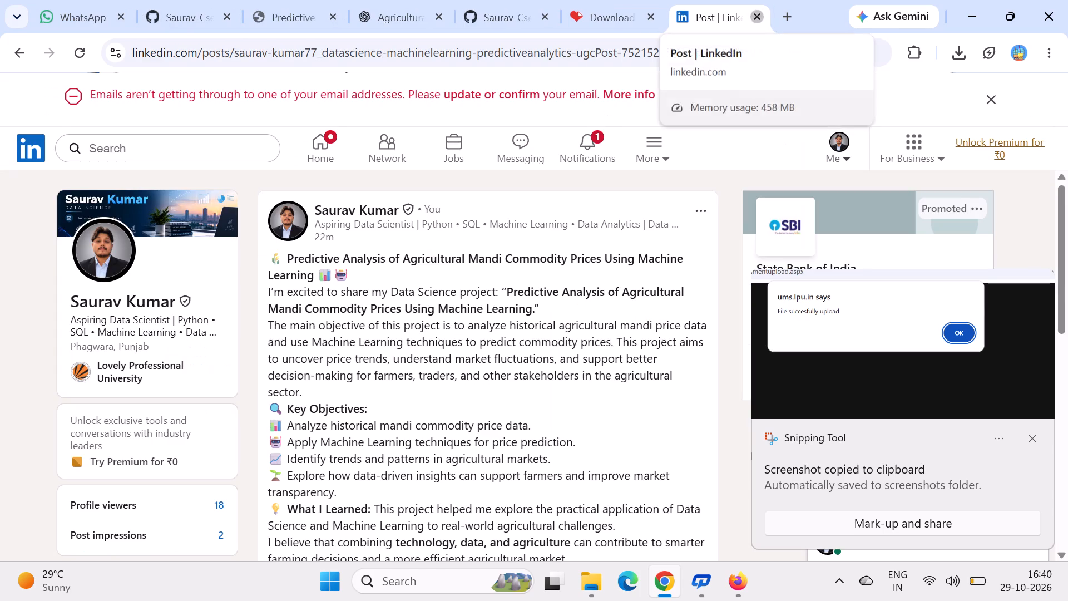
click(758, 14)
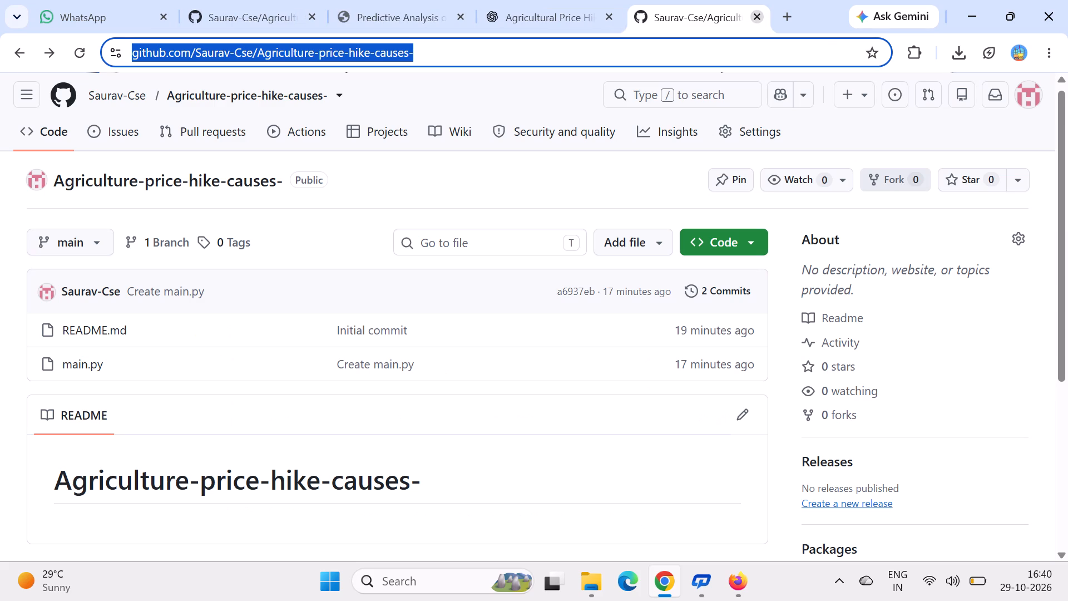
click(758, 14)
click(759, 12)
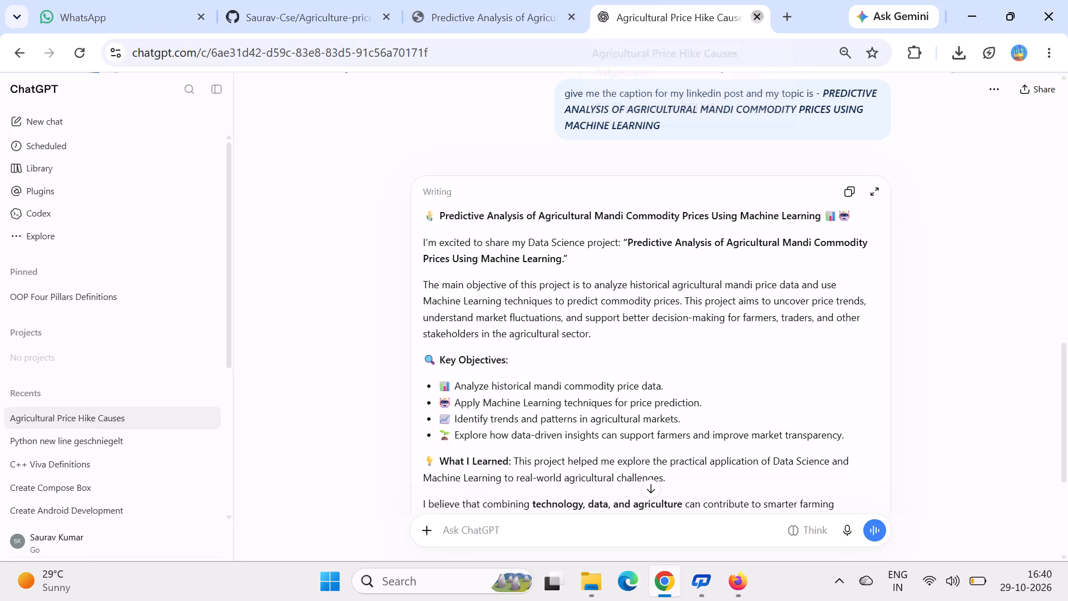
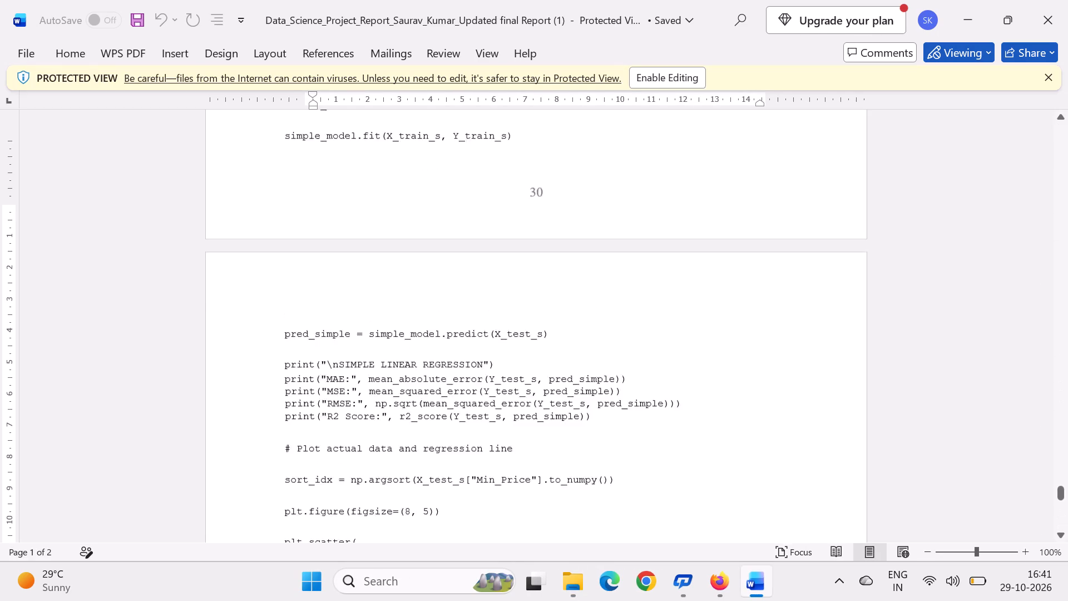
Check the LinkedIn and GitHub link sections at the end of the "Updated final Report (1)" copy and close it.
scroll(578, 309, down, 1)
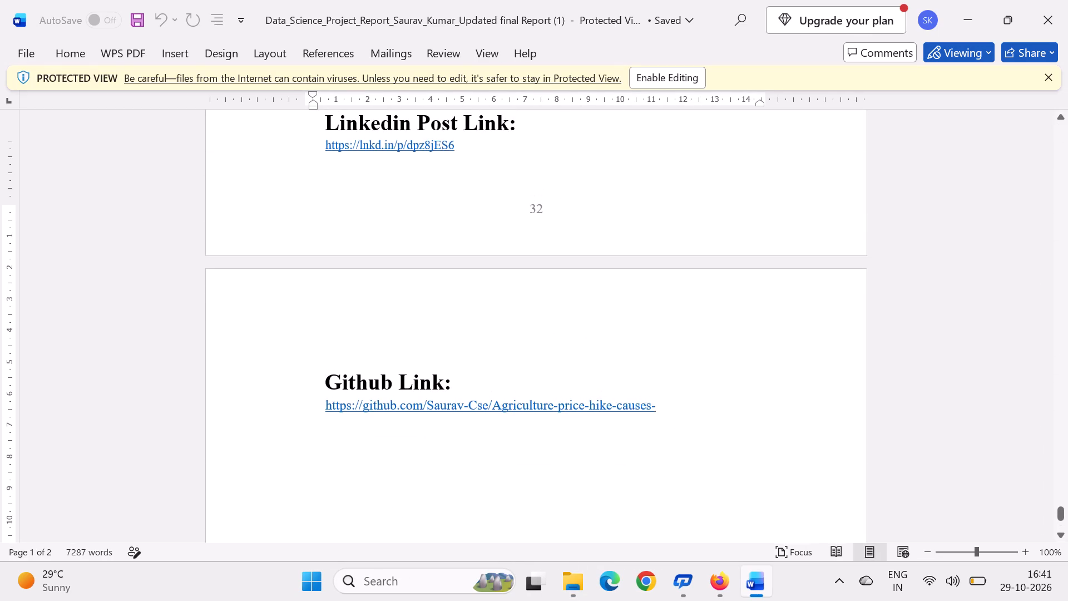
scroll(578, 309, down, 1)
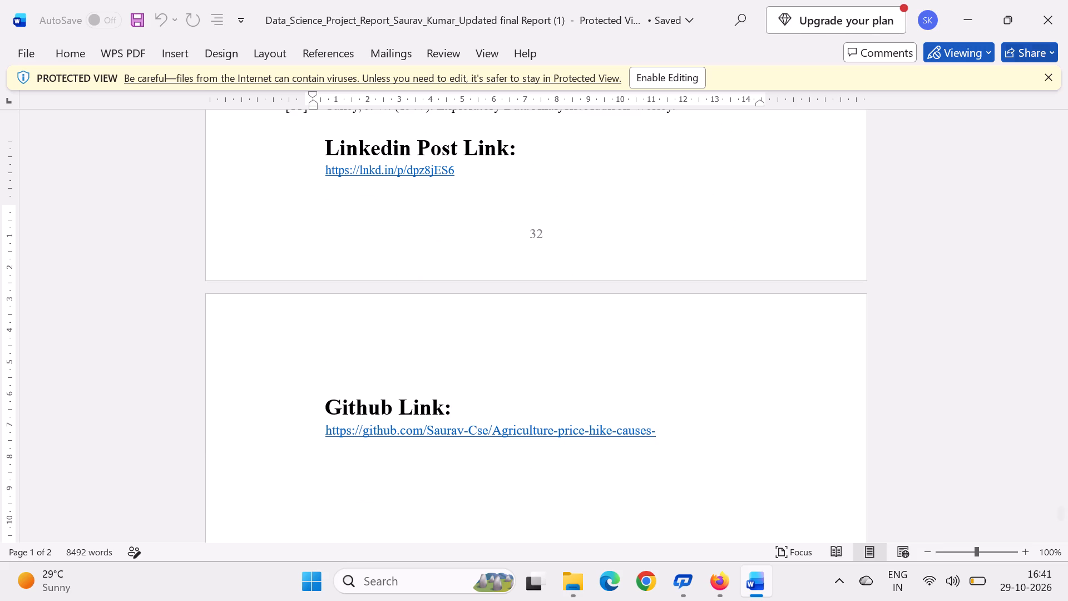
click(1047, 21)
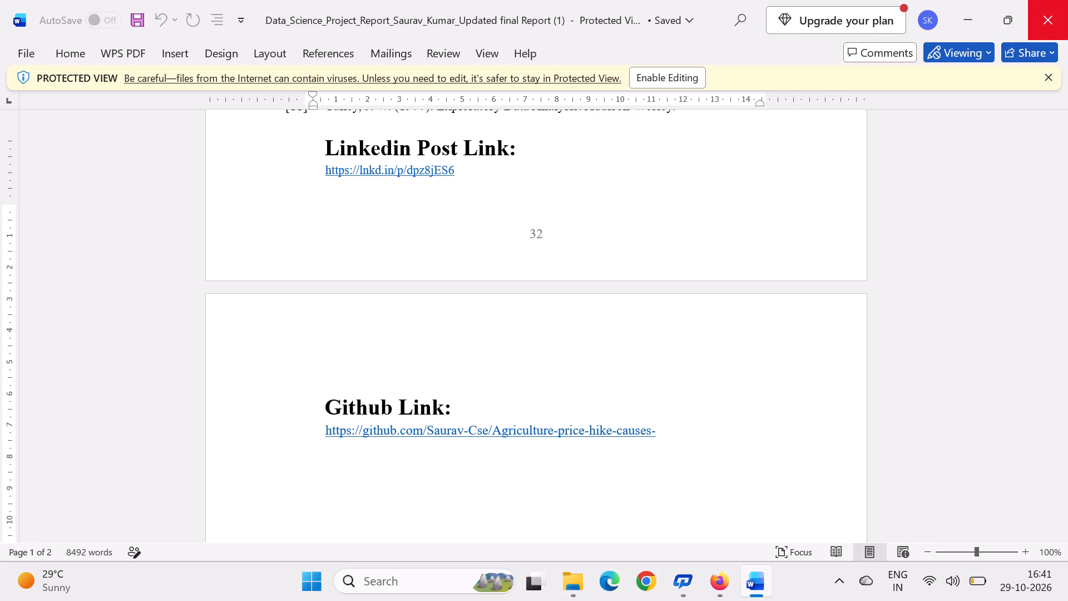
Open the "Updated final Report" PDF from Downloads, examine the link sections on its last pages, and close it.
double_click(847, 147)
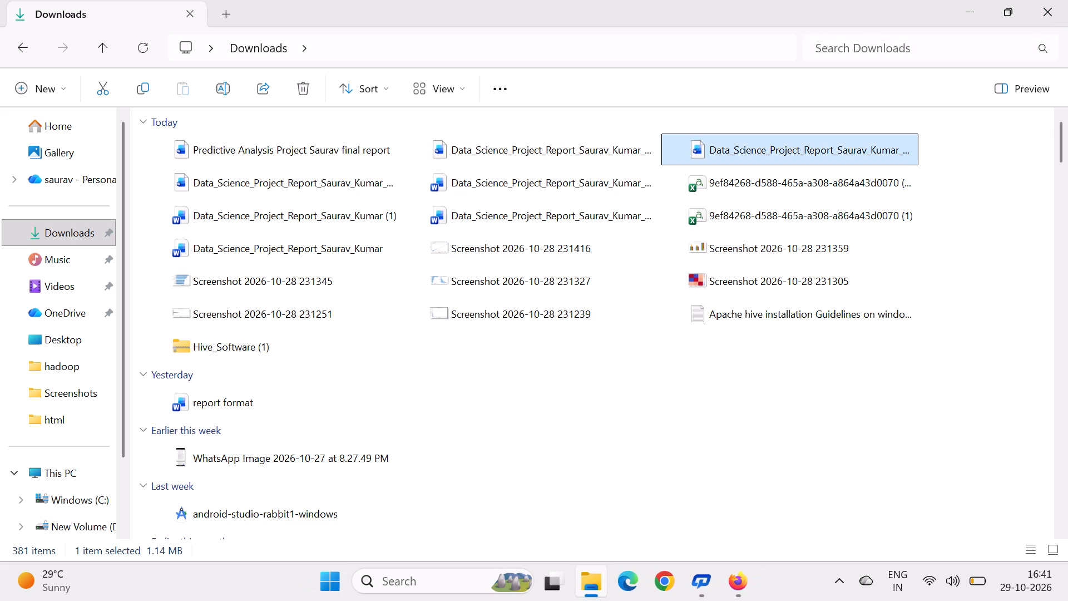
double_click(847, 147)
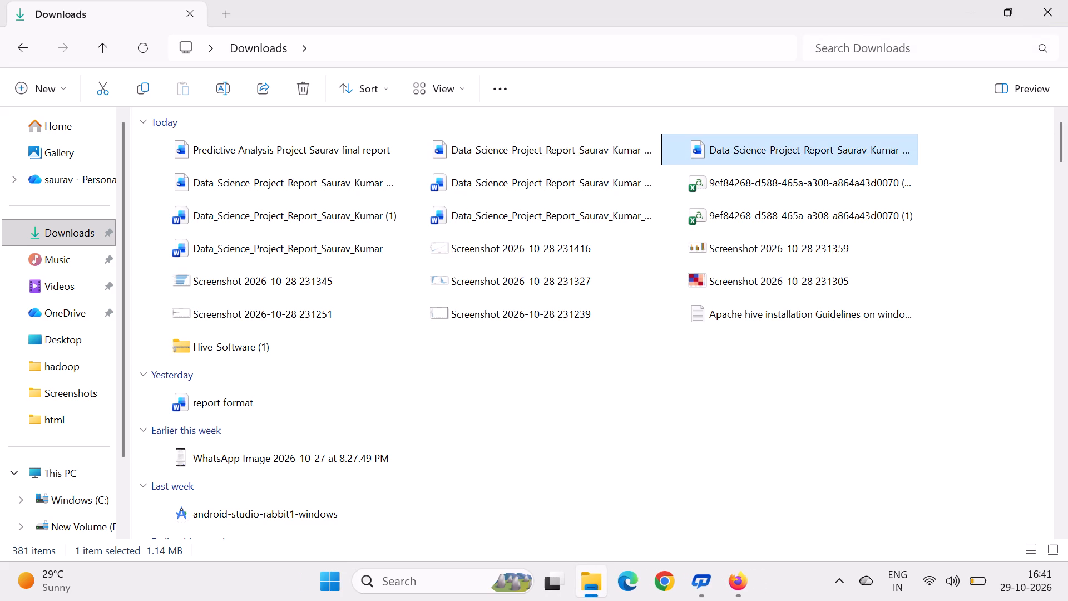
double_click(847, 147)
scroll(772, 249, down, 4)
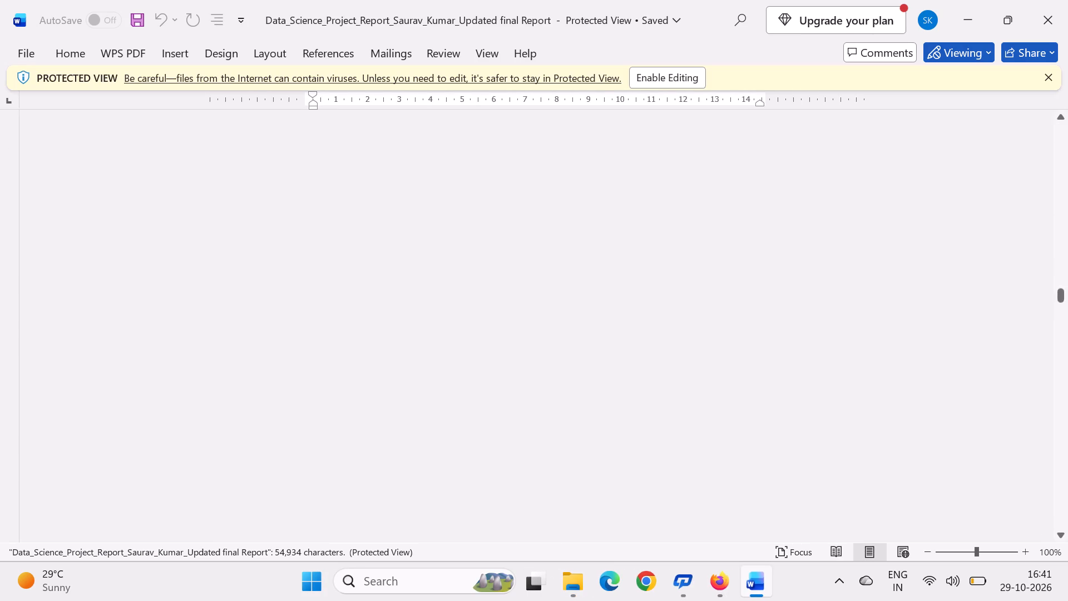
scroll(772, 249, down, 13)
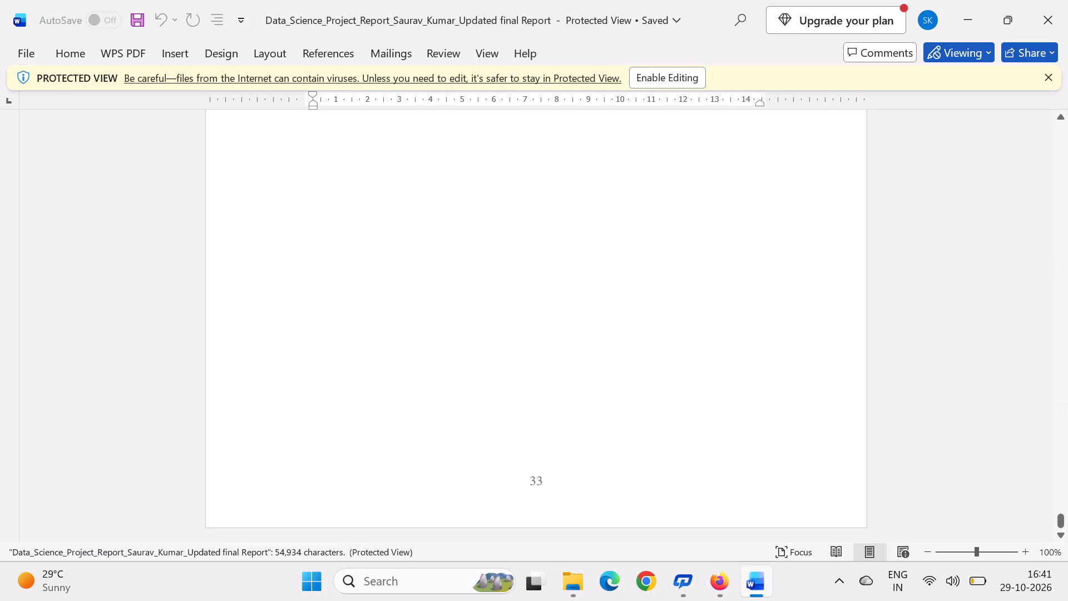
scroll(772, 249, down, 3)
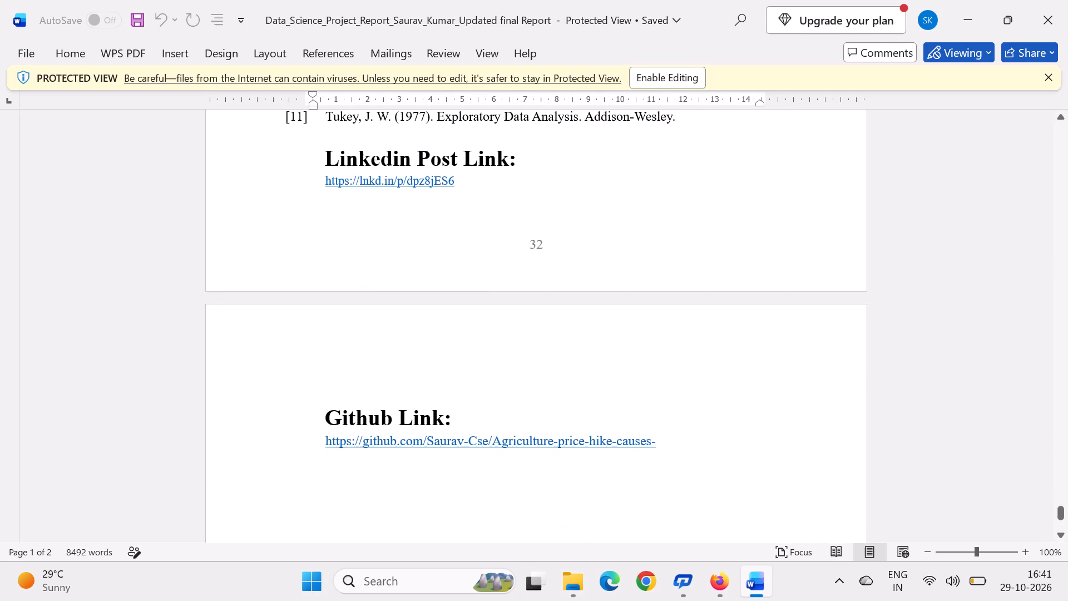
click(1067, 0)
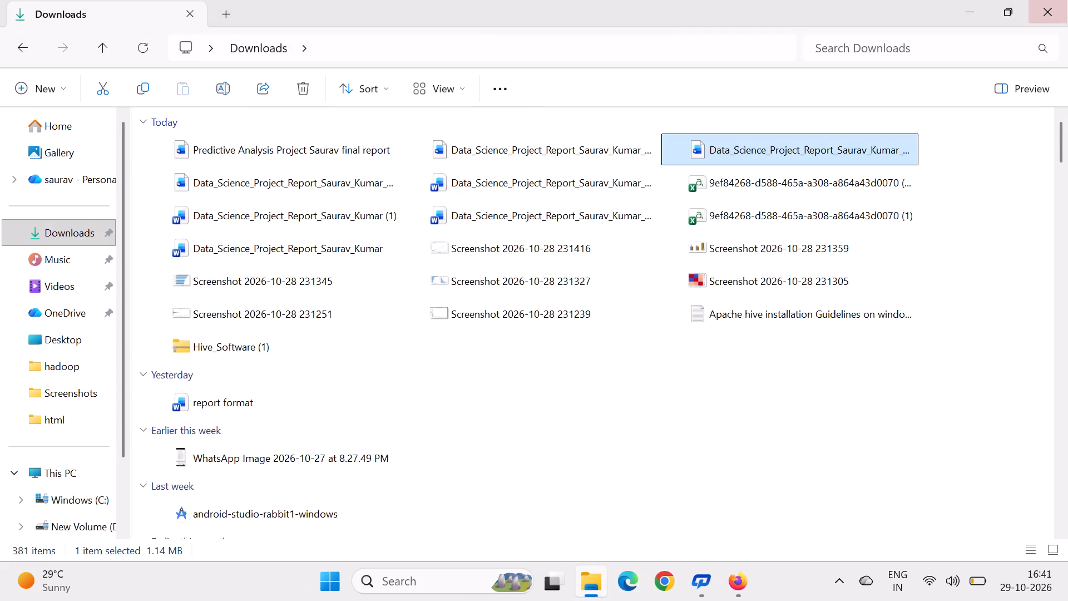
Open the "Updated final Report_pdf" file from Downloads, examine its references and link sections at the end, and close it.
double_click(362, 187)
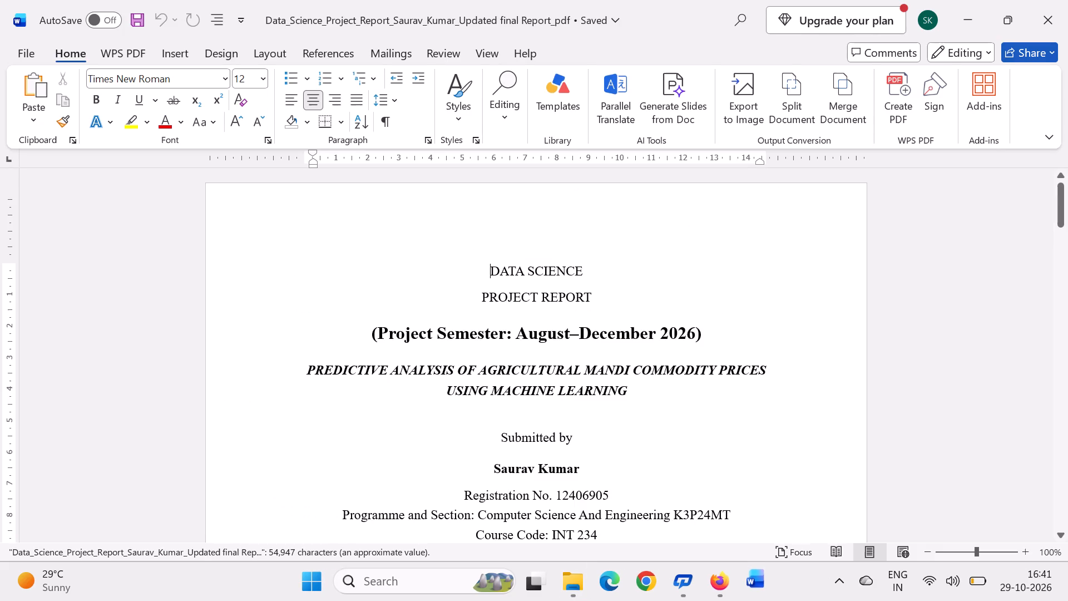
scroll(555, 346, down, 6)
scroll(555, 346, down, 20)
scroll(555, 346, down, 20)
scroll(555, 346, down, 20)
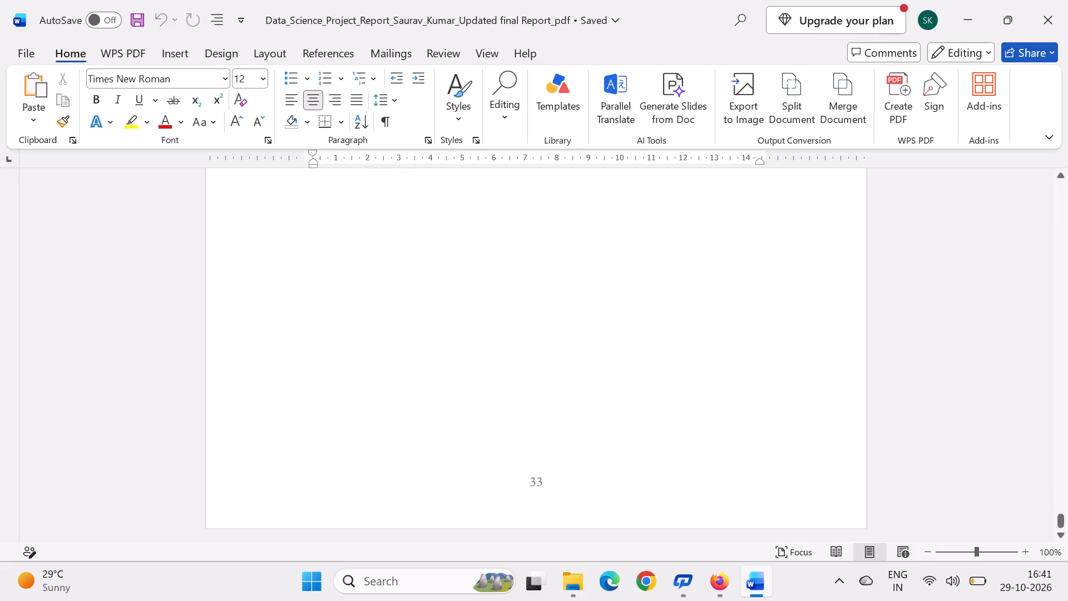
scroll(555, 346, up, 2)
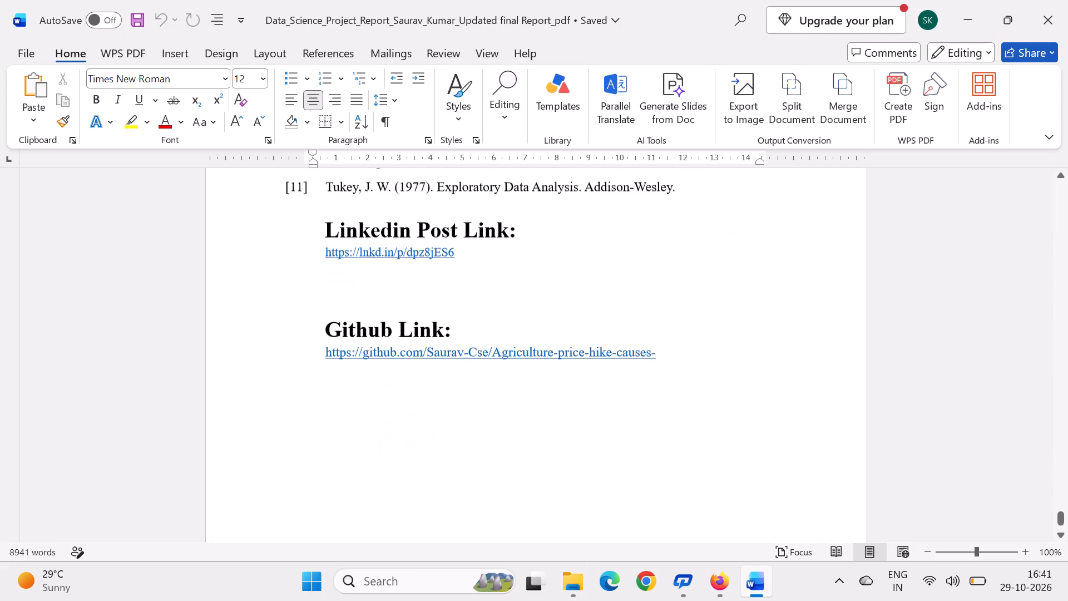
scroll(555, 346, up, 3)
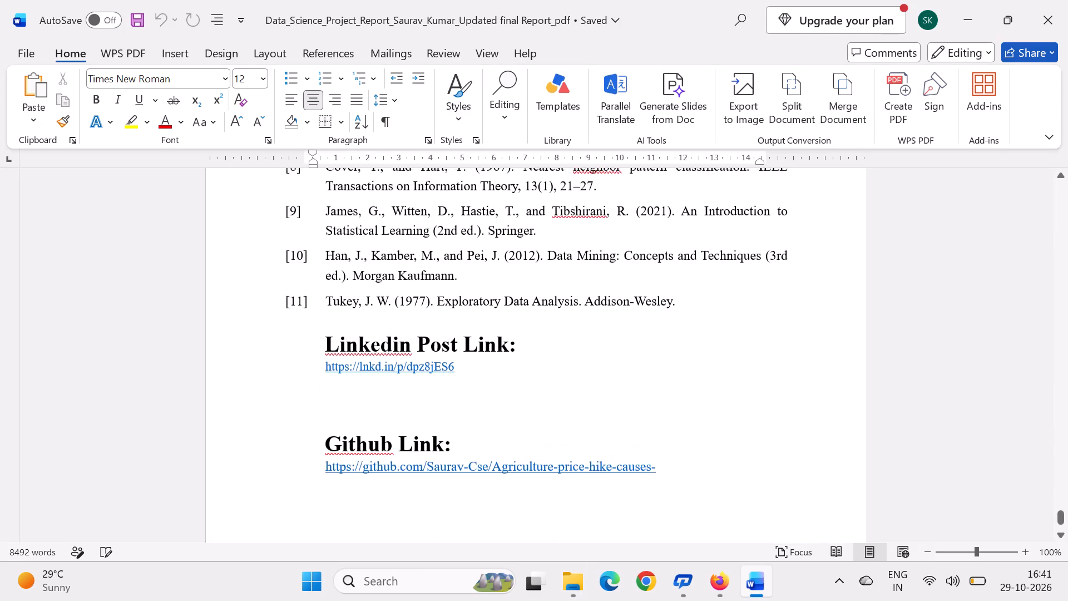
scroll(555, 346, up, 1)
scroll(555, 346, down, 4)
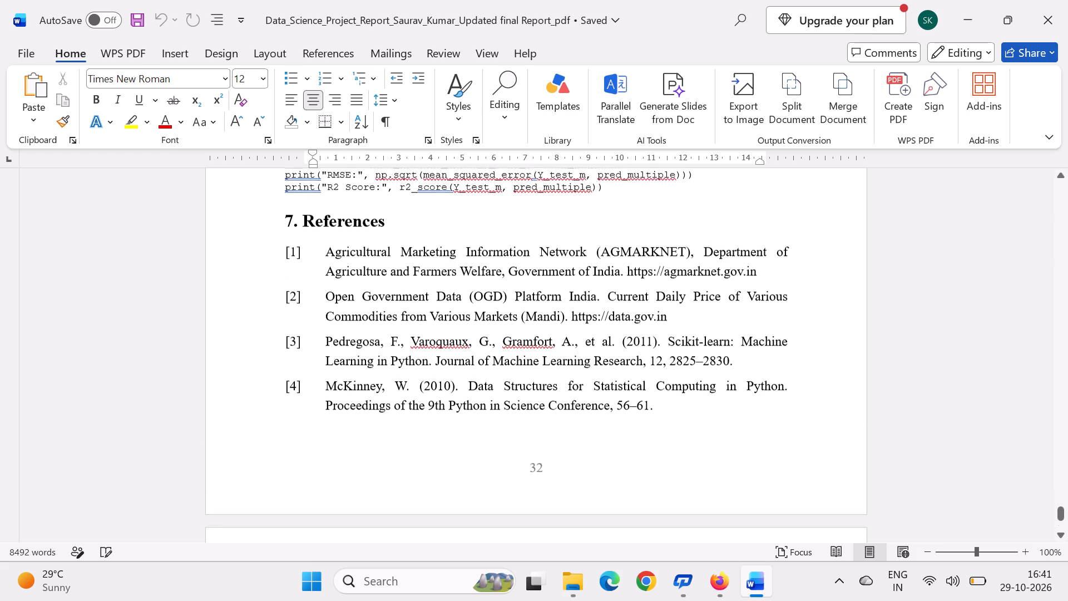
scroll(555, 346, down, 1)
scroll(555, 346, up, 1)
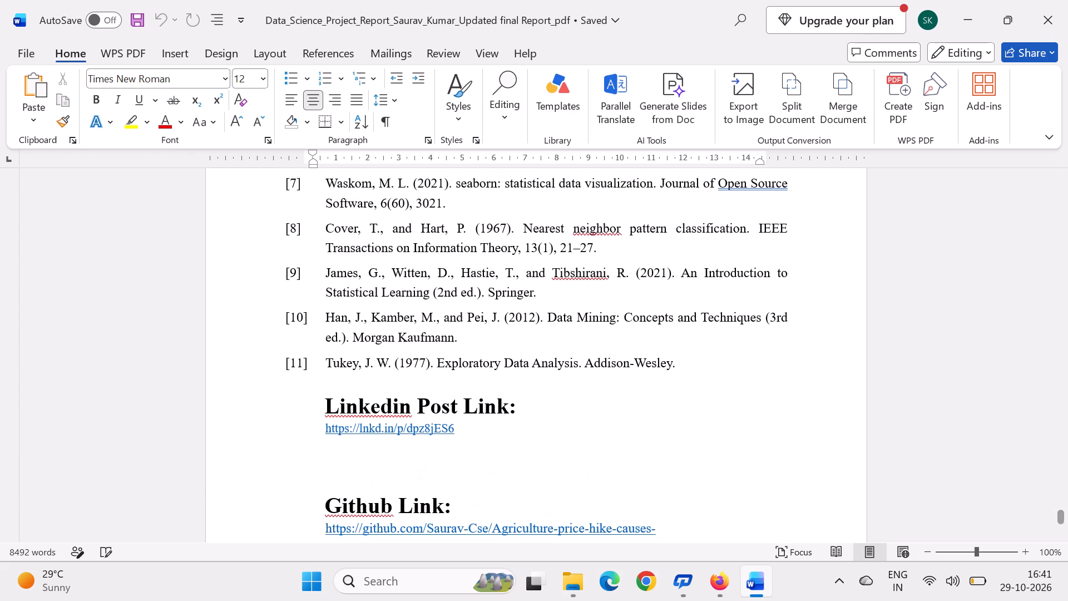
click(1059, 11)
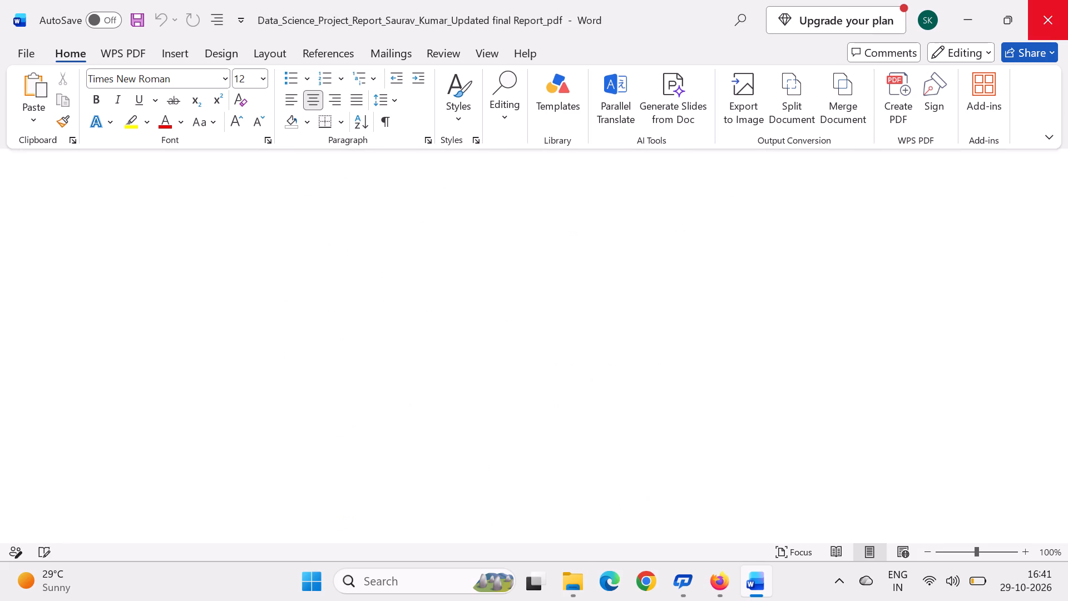
Open the "Updated final Report" Word document from Downloads, examine its closing references and link sections, and close it.
double_click(539, 180)
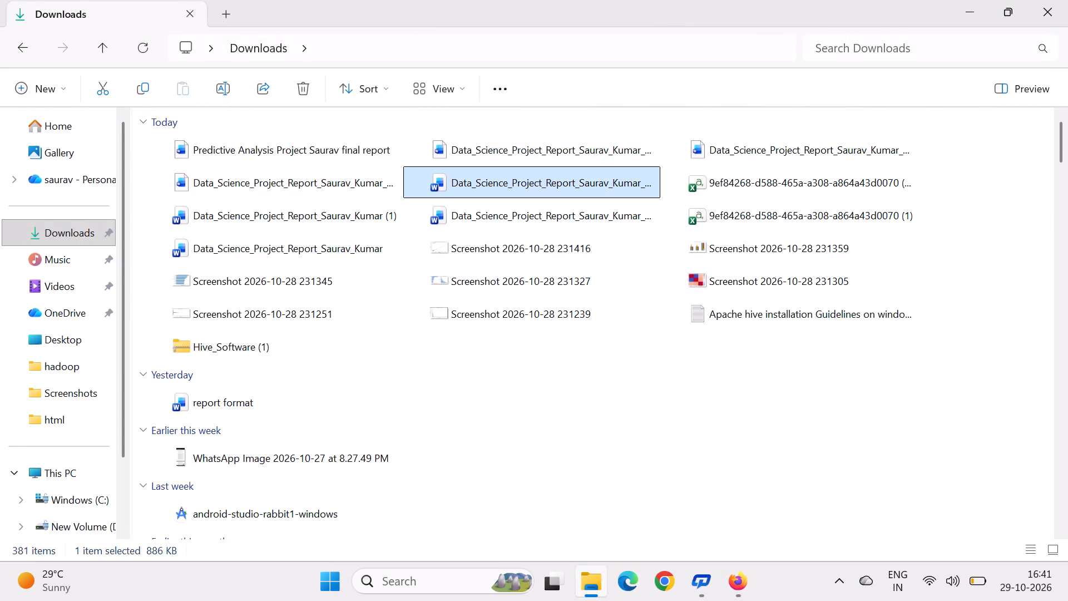
scroll(558, 295, down, 2)
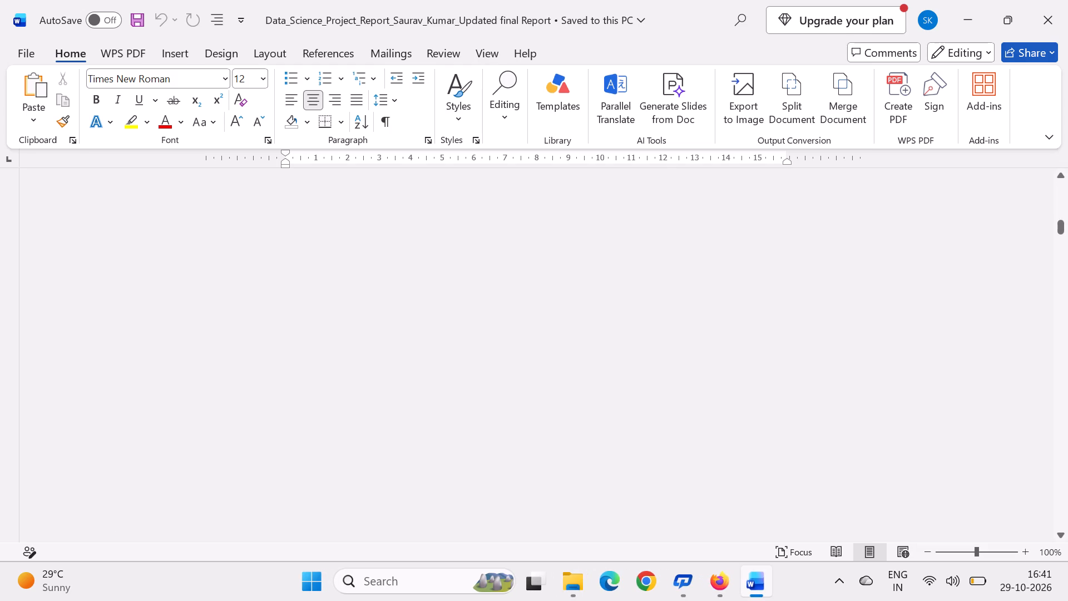
scroll(558, 295, down, 13)
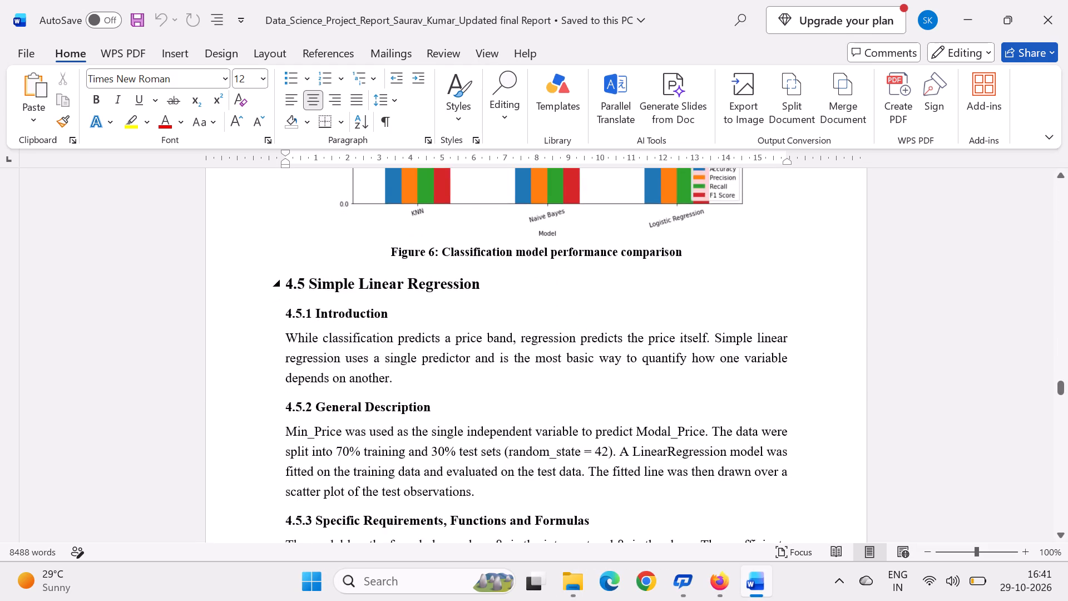
scroll(558, 295, down, 4)
scroll(558, 295, up, 1)
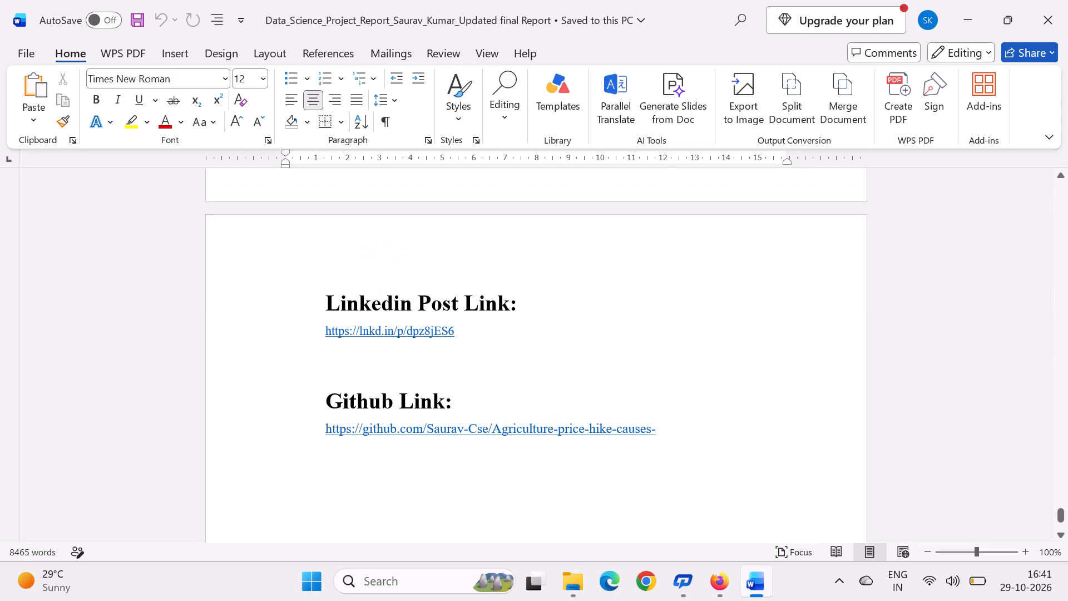
scroll(558, 295, up, 1)
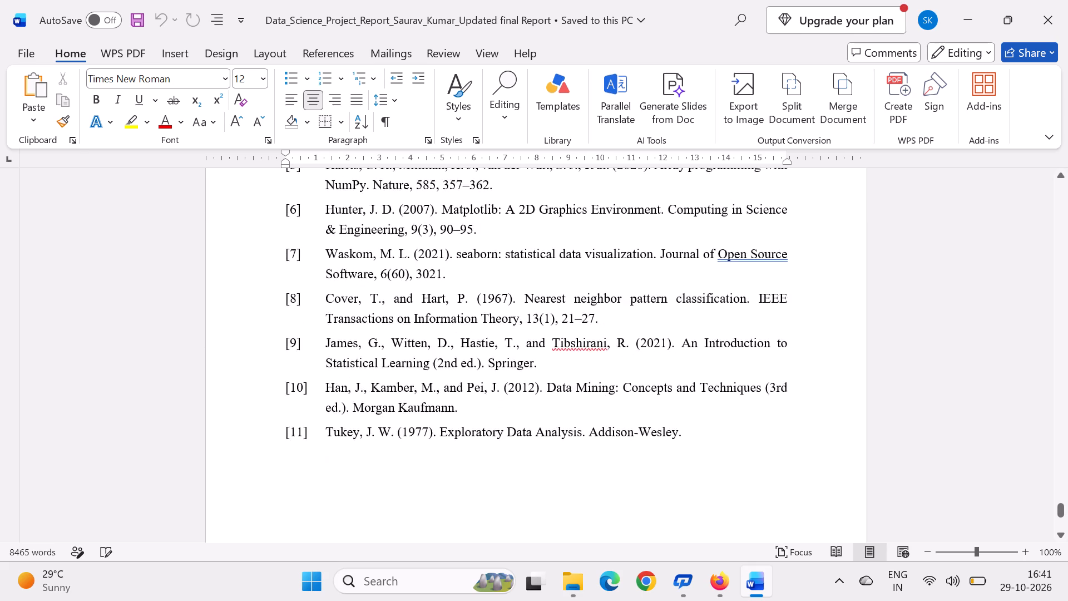
click(1046, 21)
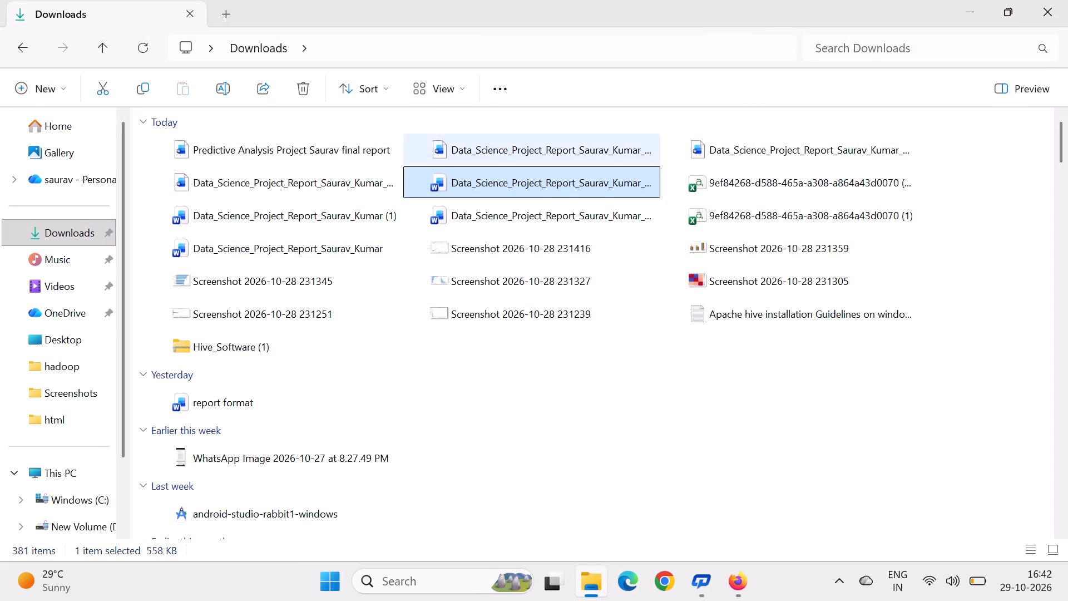
Delete the duplicate "Updated final Report (1)" PDF from Downloads and dismiss the low-battery alert.
click(458, 149)
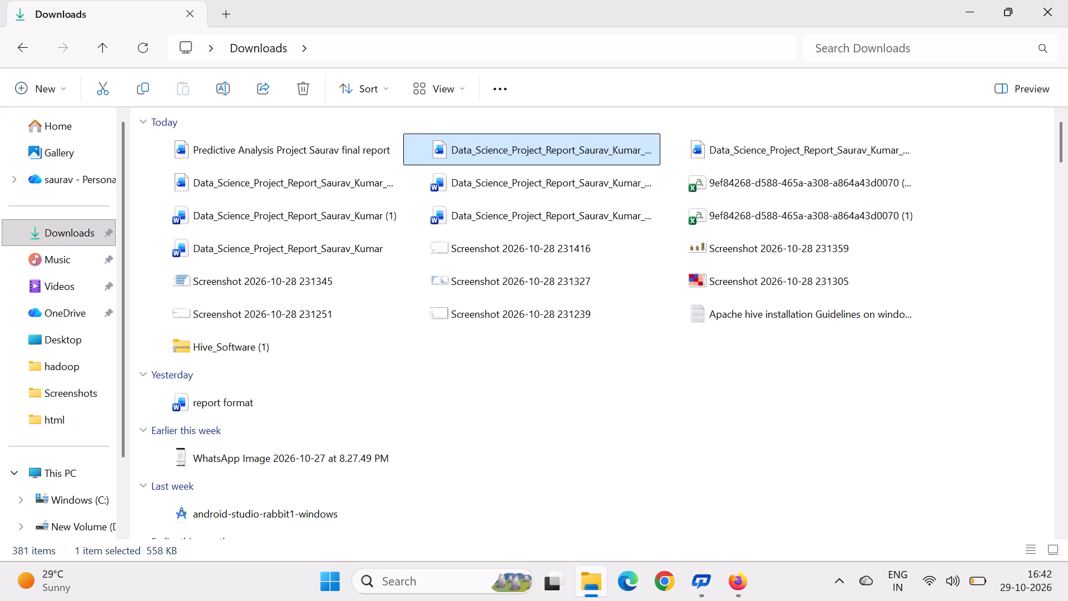
click(311, 96)
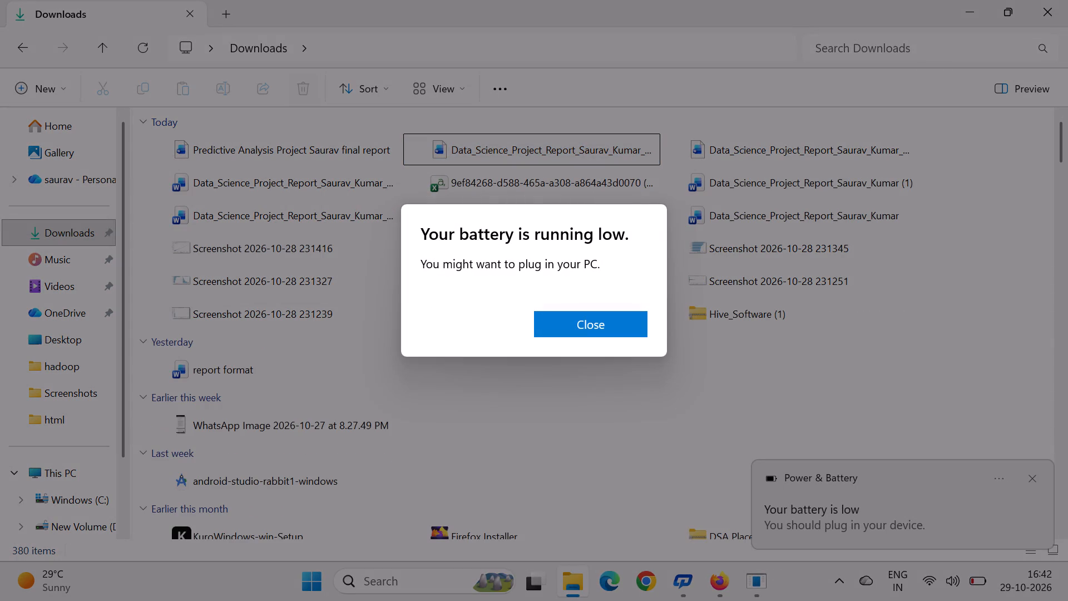
click(558, 336)
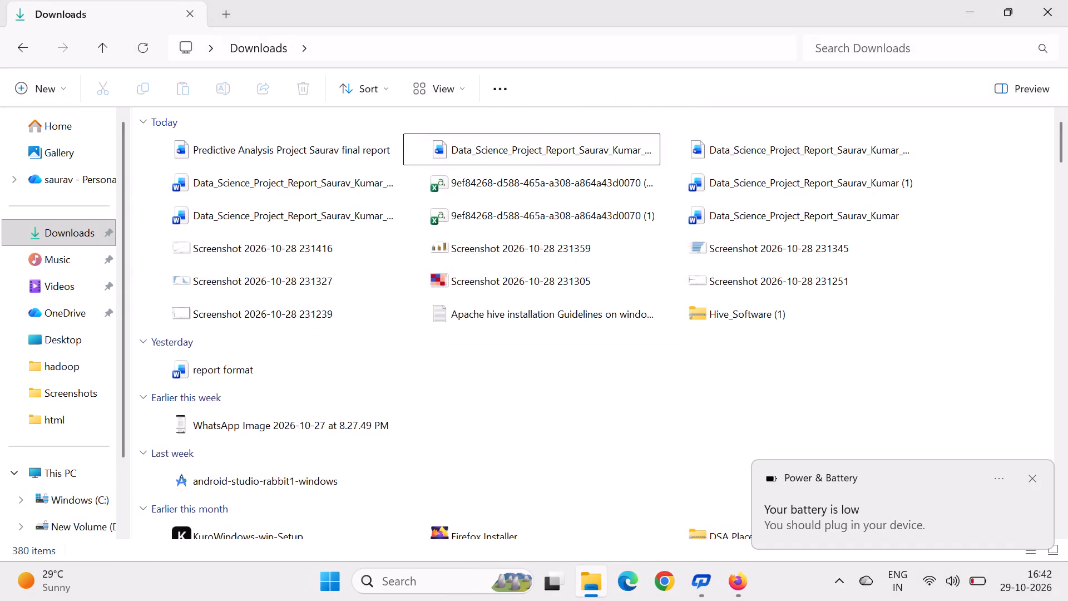
Reopen the "Updated final Report" Word document from Downloads, examine the LinkedIn and GitHub link page, and close it.
scroll(531, 376, up, 1)
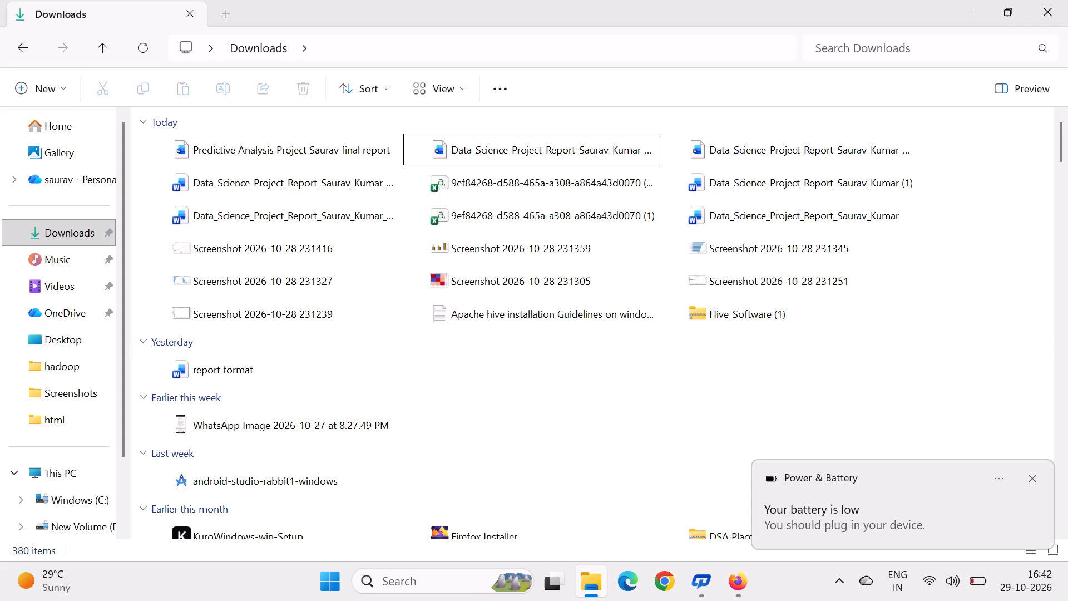
scroll(531, 376, up, 1)
double_click(369, 194)
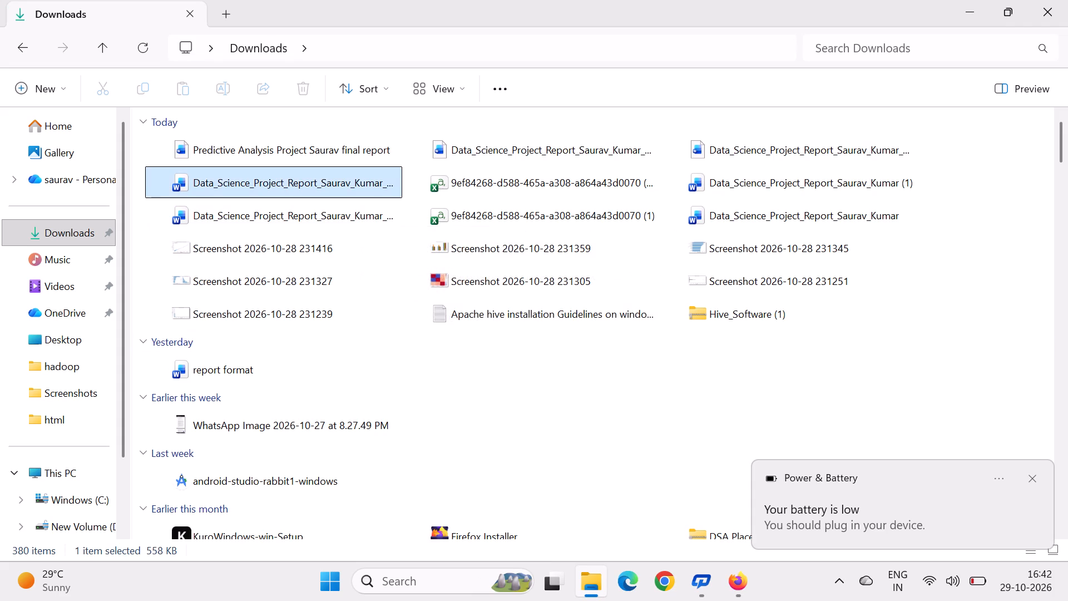
scroll(516, 354, down, 3)
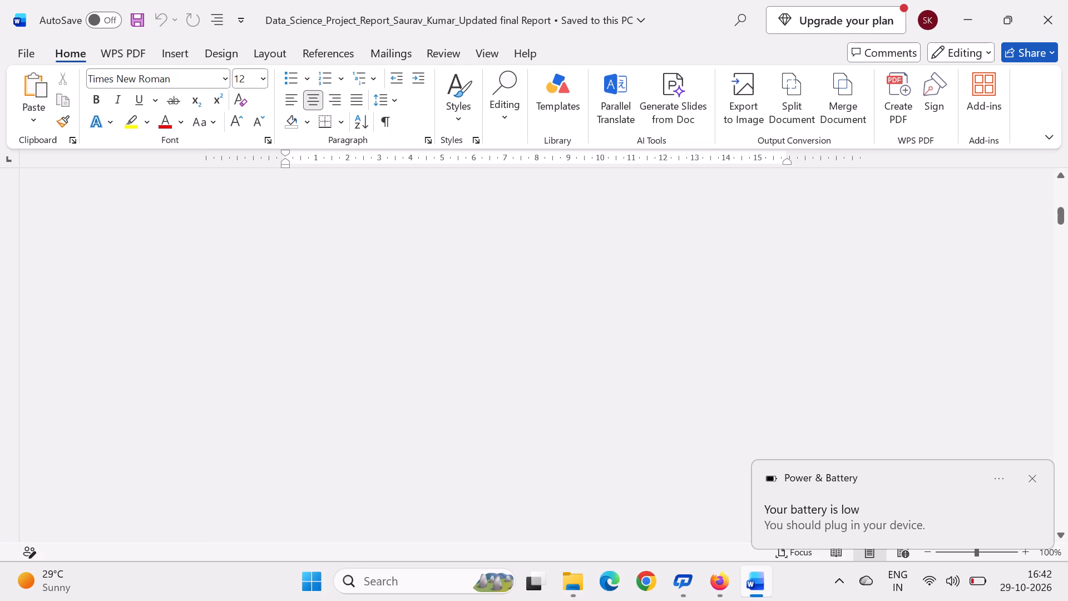
scroll(516, 354, down, 5)
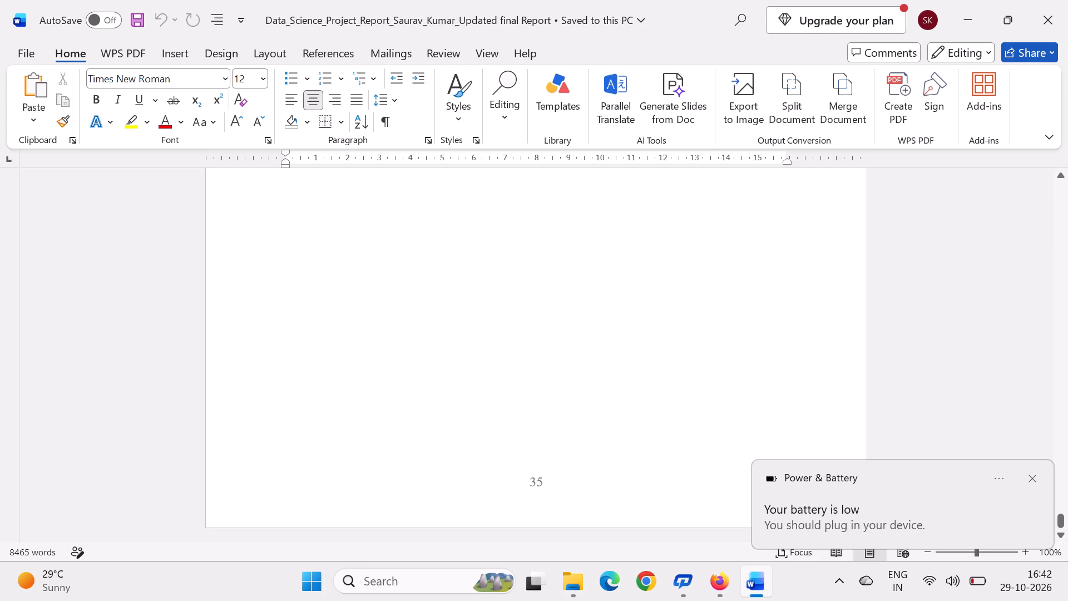
scroll(516, 354, right, 2)
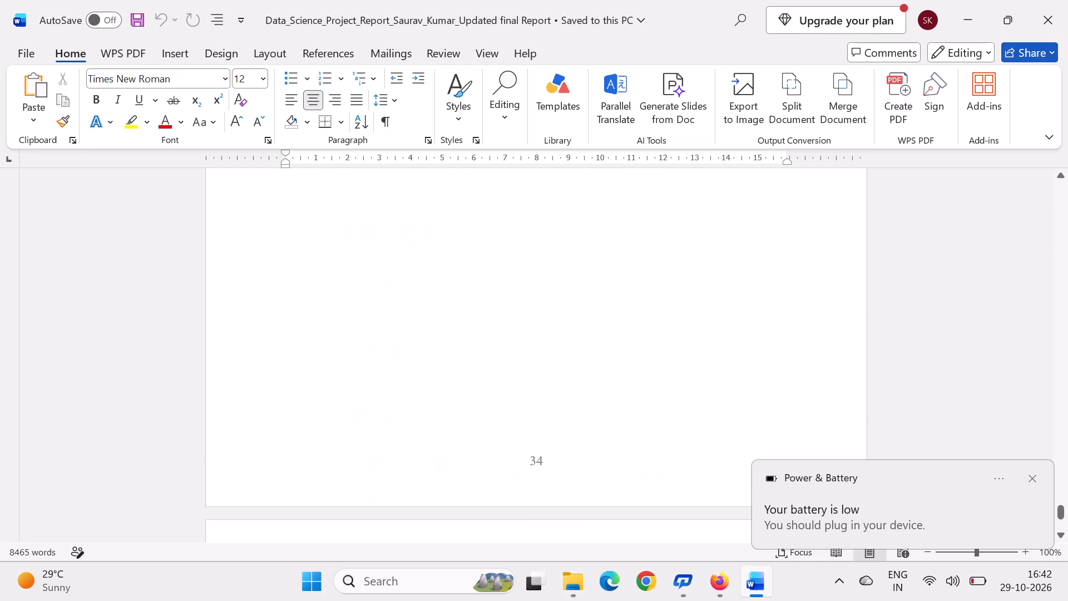
scroll(516, 354, right, 1)
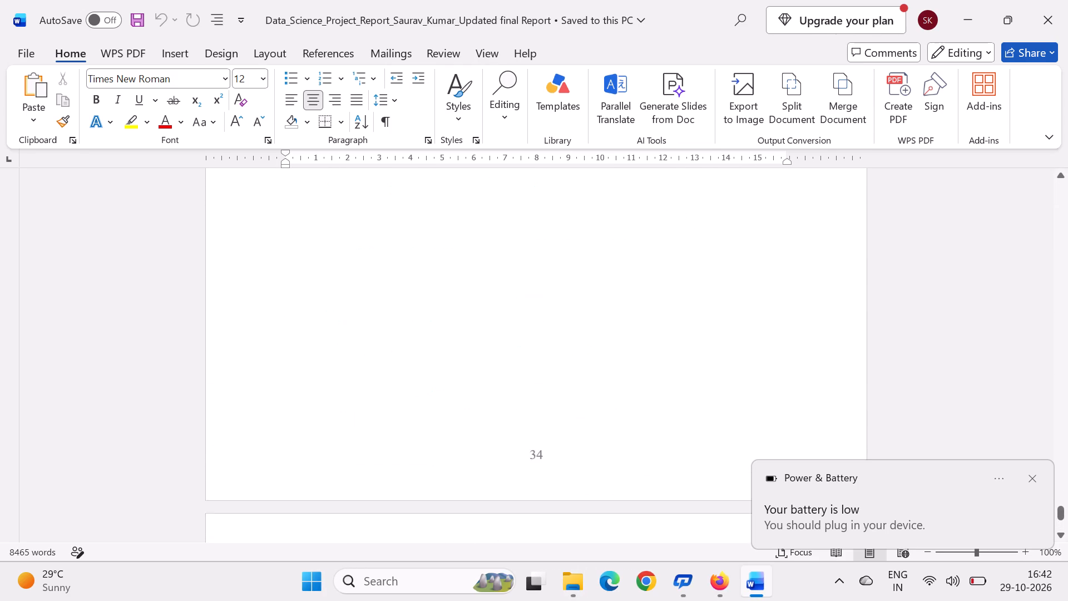
scroll(516, 354, right, 2)
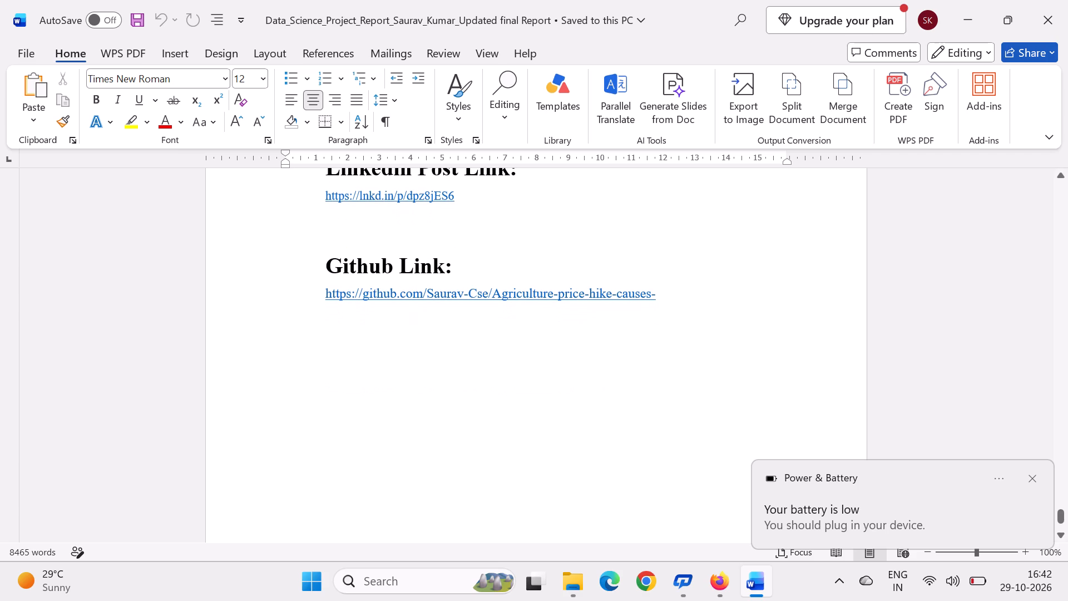
click(1058, 17)
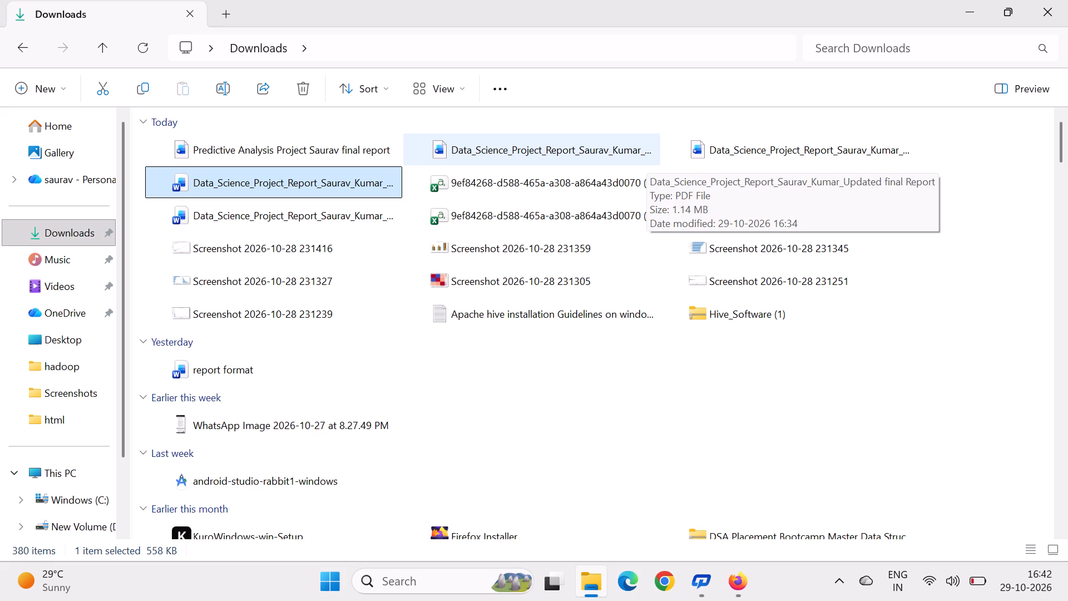
Delete the "Updated final Report" PDF version of the Data Science project report from Downloads.
click(646, 157)
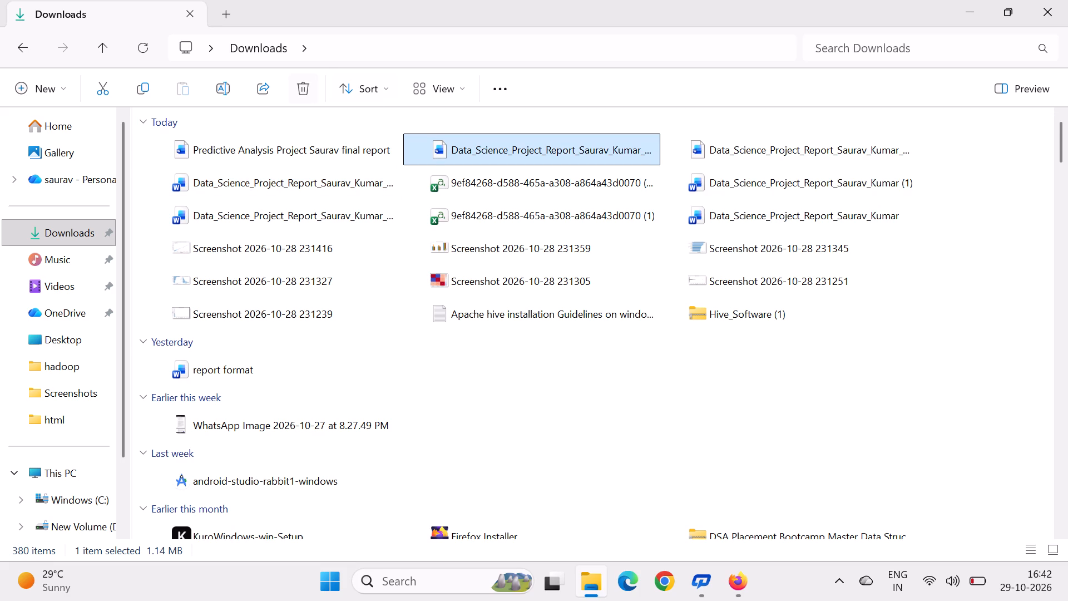
right_click(332, 178)
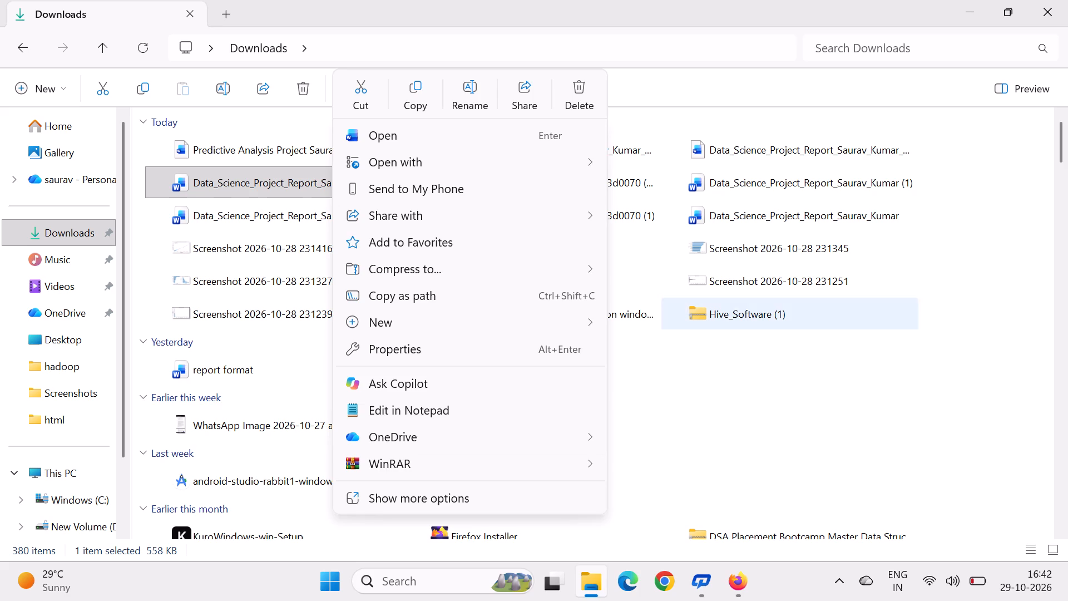
click(724, 453)
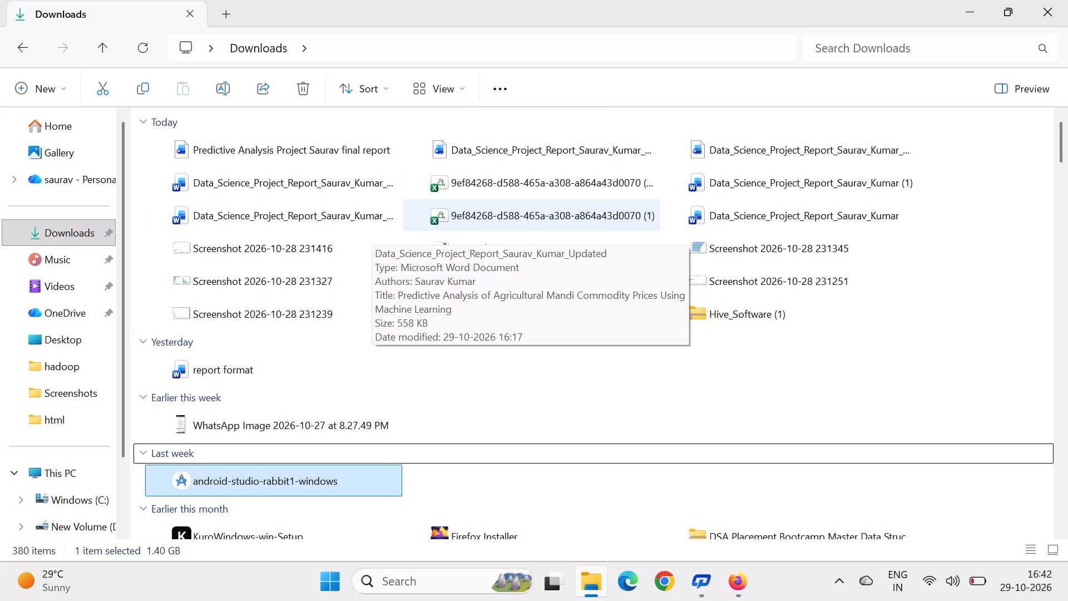
click(518, 159)
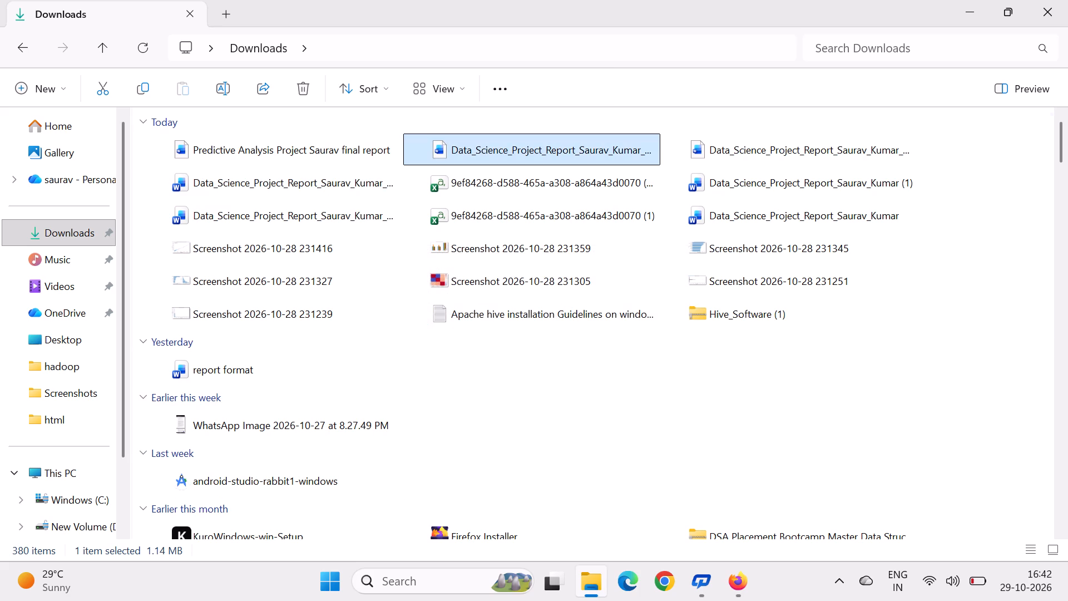
click(304, 84)
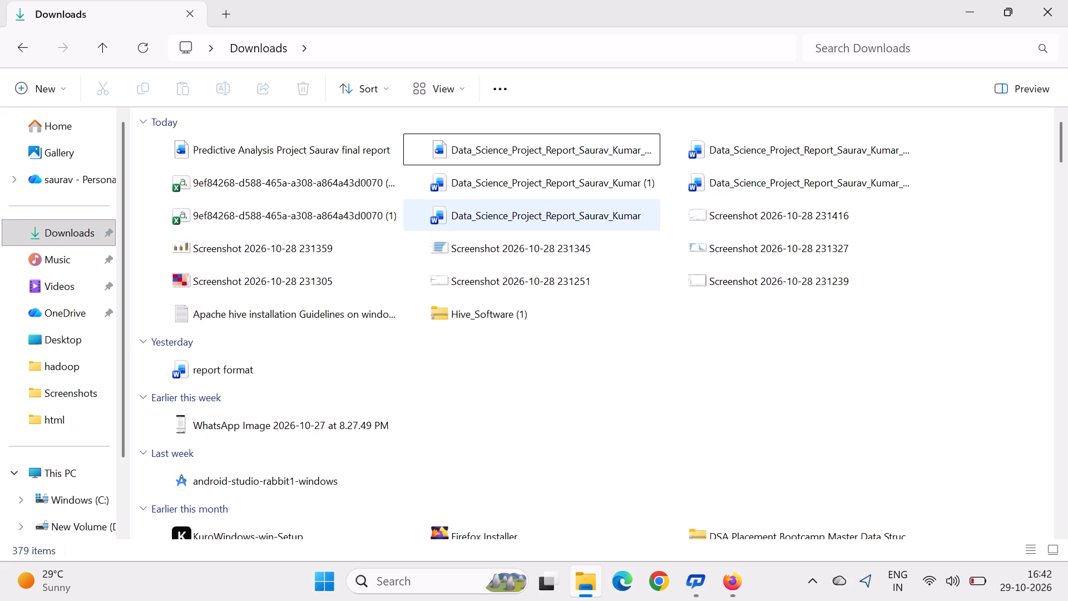
Open the "Updated final Report_pdf" file, check its closing references and link sections, and delete the file from Downloads.
double_click(620, 144)
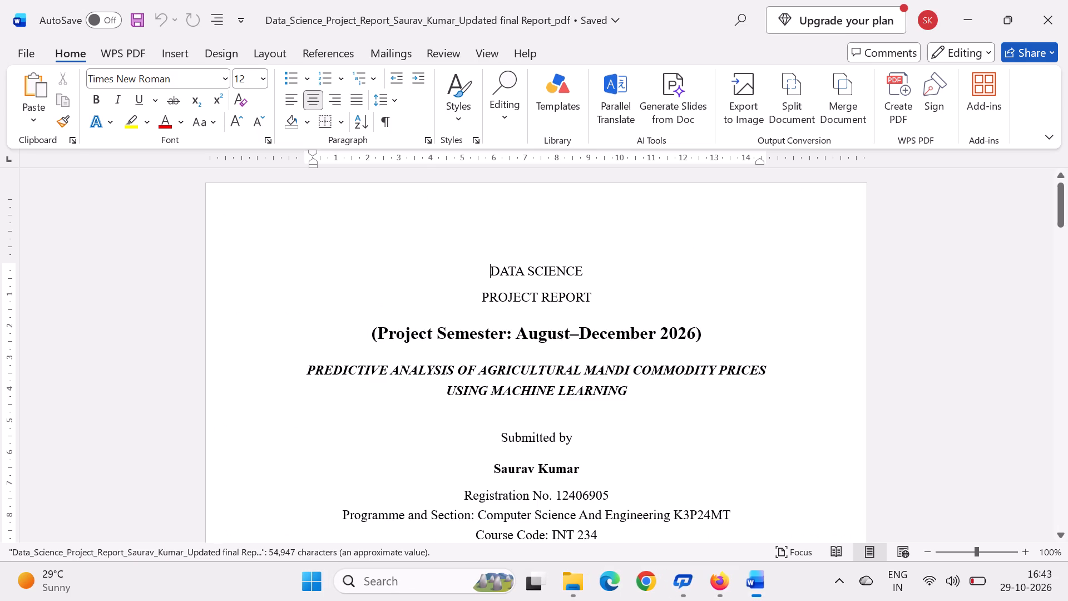
scroll(646, 309, down, 4)
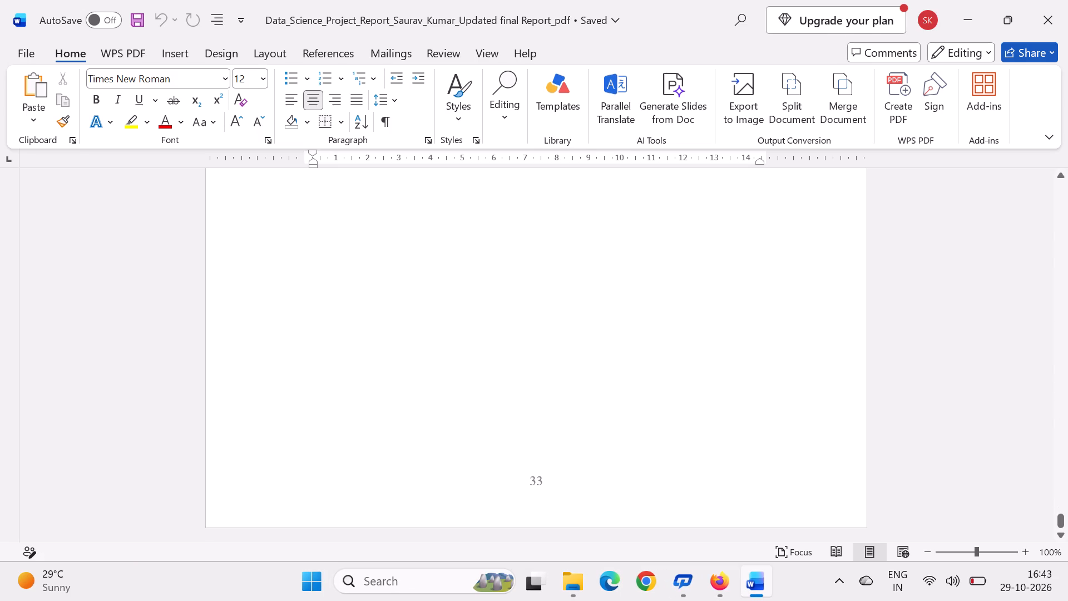
scroll(646, 309, up, 1)
scroll(646, 309, down, 2)
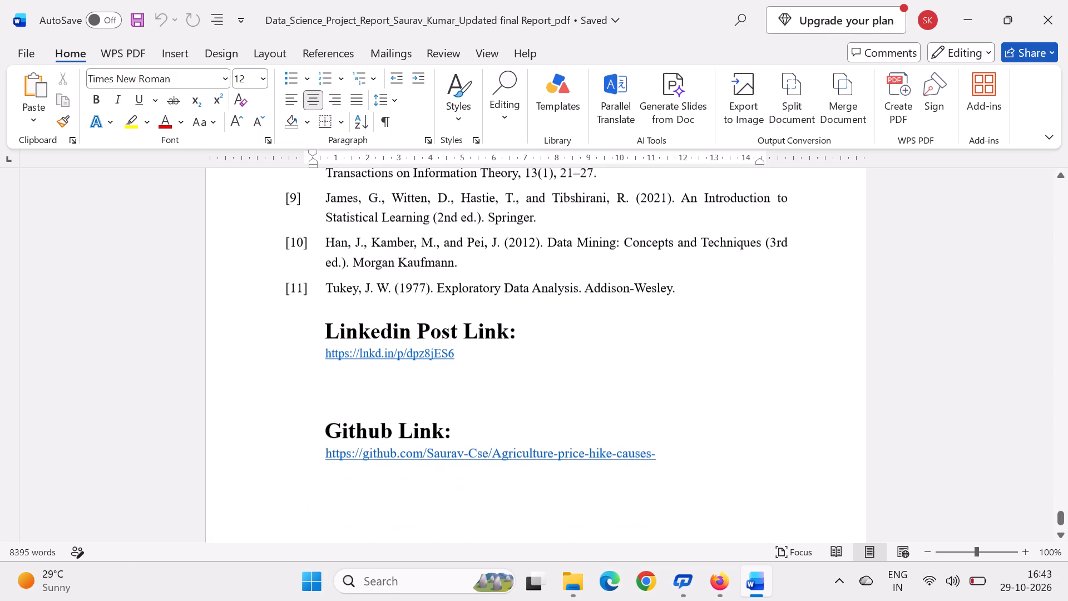
scroll(646, 309, down, 2)
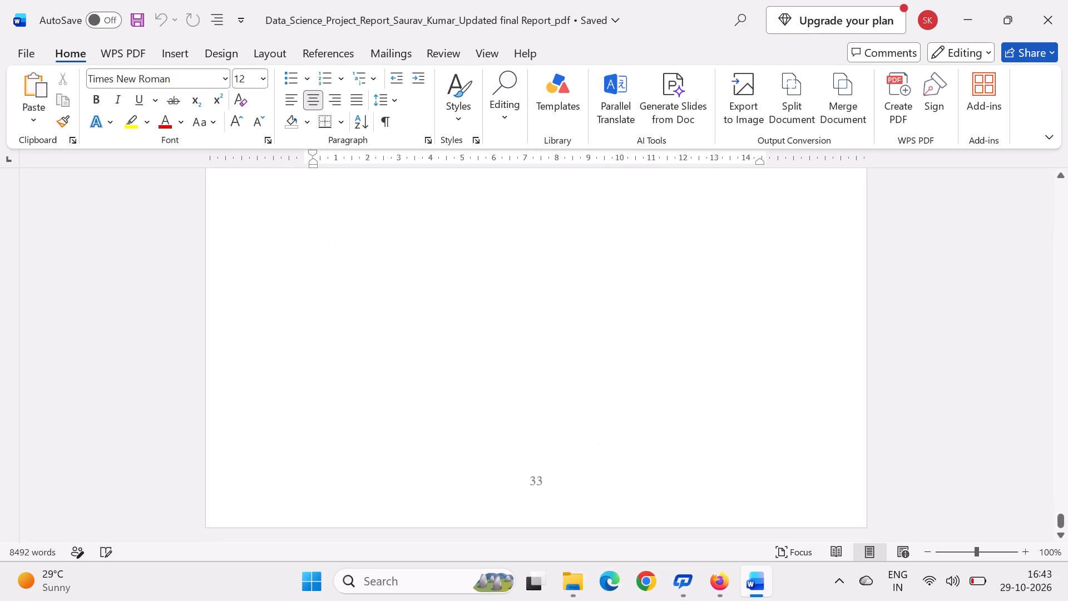
click(1046, 18)
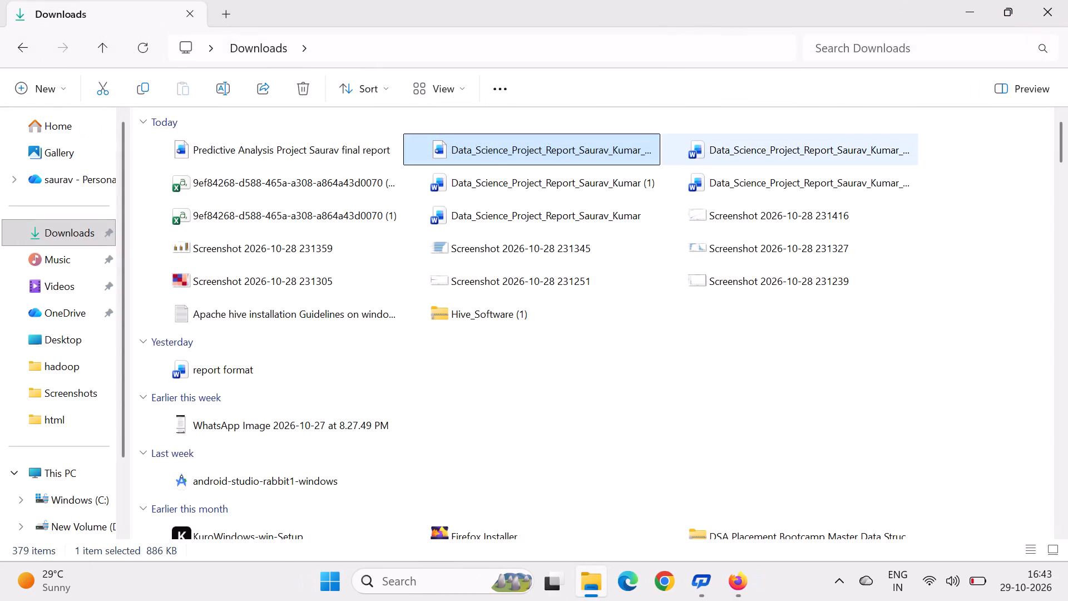
click(314, 90)
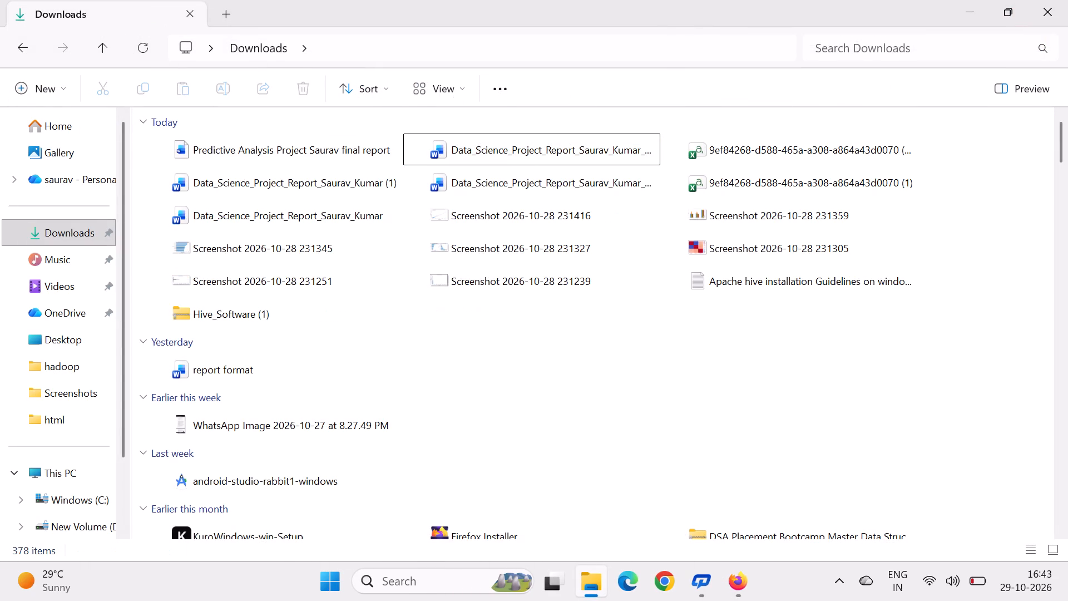
click(467, 385)
Open the "Updated final Report" Word document from Downloads, examine its closing references and LinkedIn and GitHub link page, and close it.
double_click(615, 146)
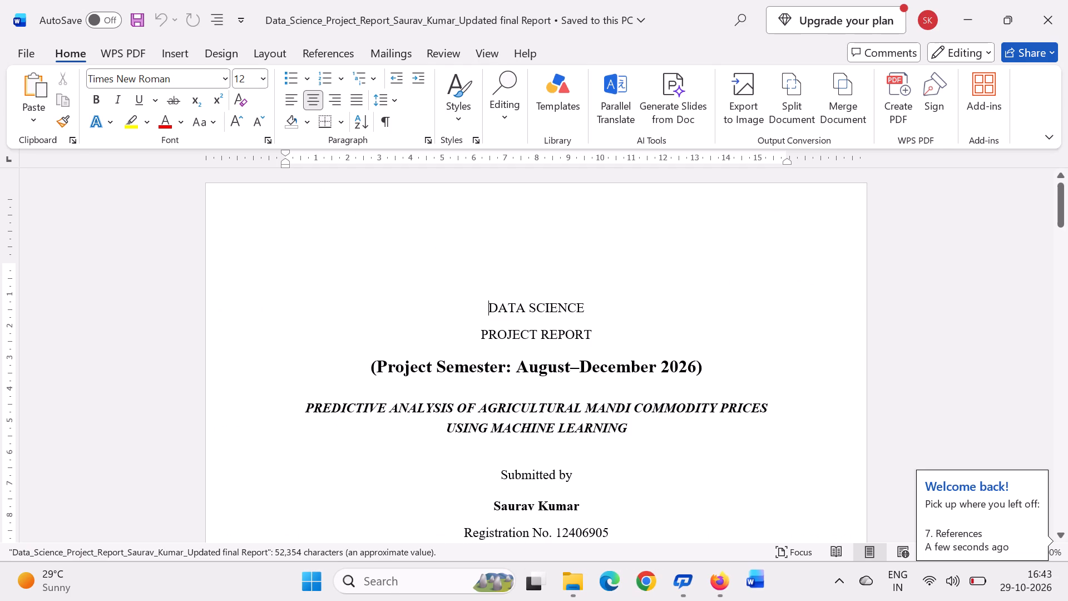
scroll(629, 287, down, 17)
scroll(629, 287, up, 1)
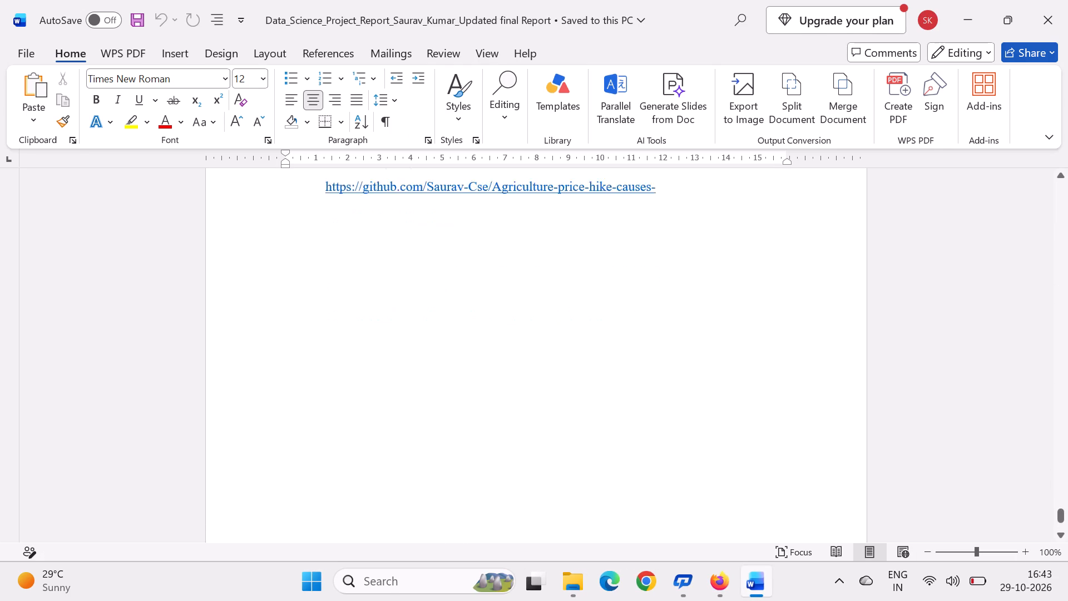
scroll(629, 287, up, 1)
scroll(629, 287, right, 1)
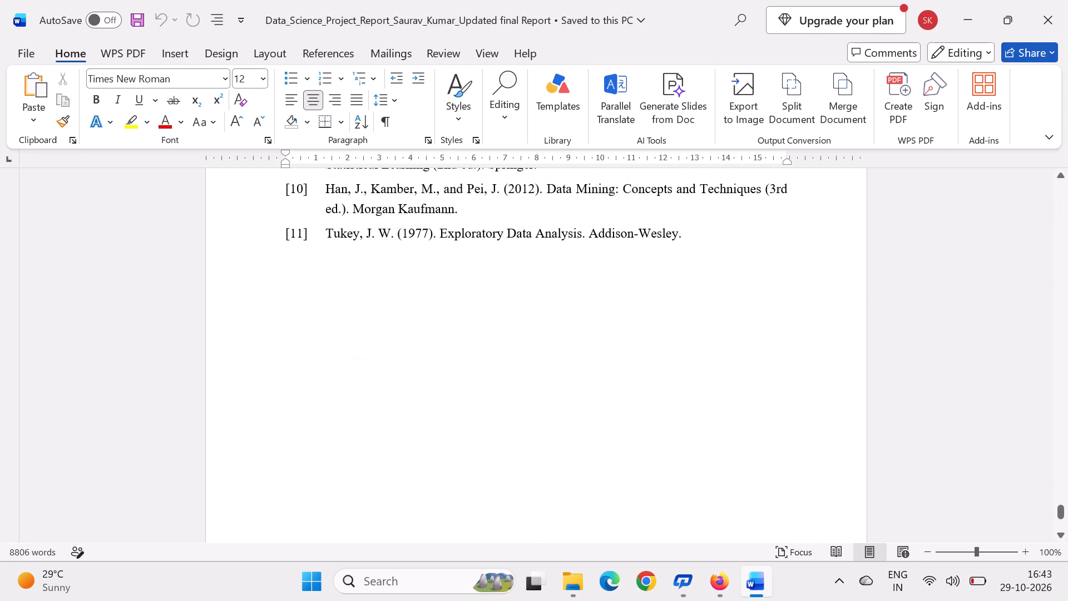
scroll(629, 287, right, 1)
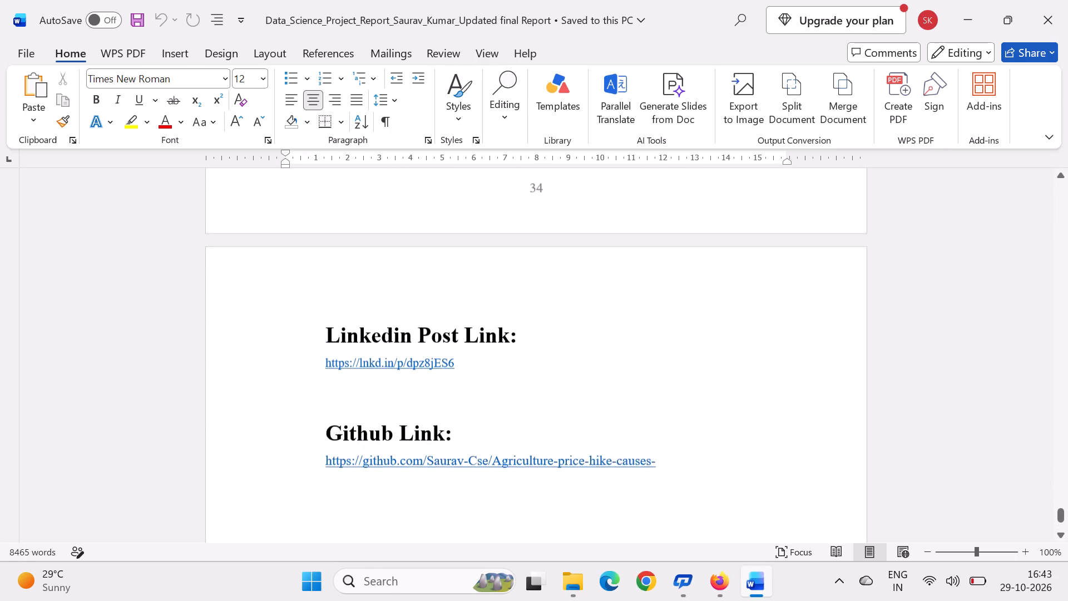
scroll(629, 287, right, 1)
click(1058, 18)
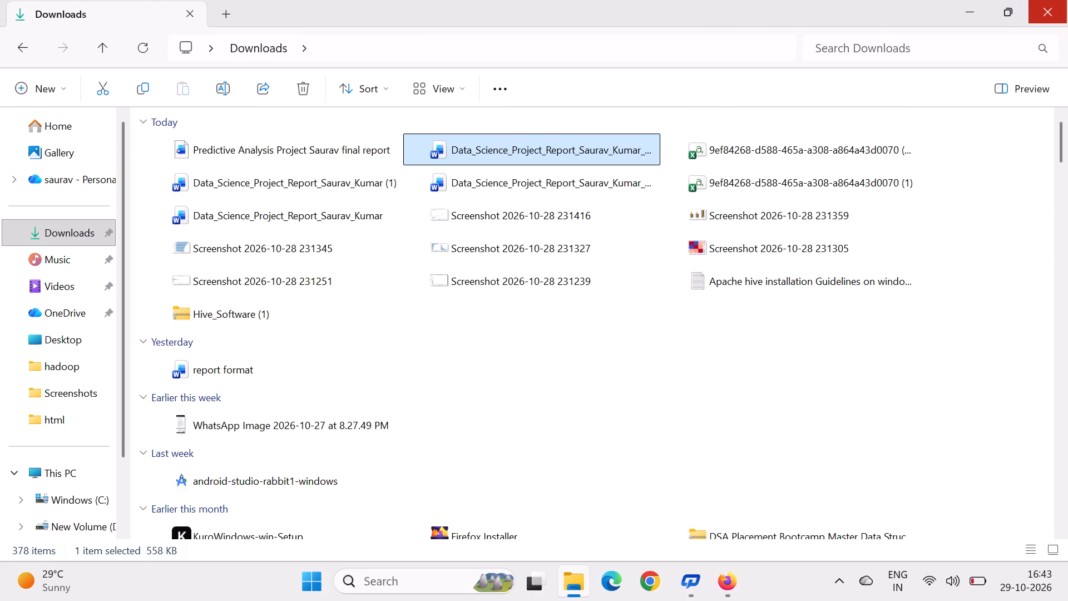
Delete the Data Science project report Word copy ending in "(1)" from Downloads.
click(389, 193)
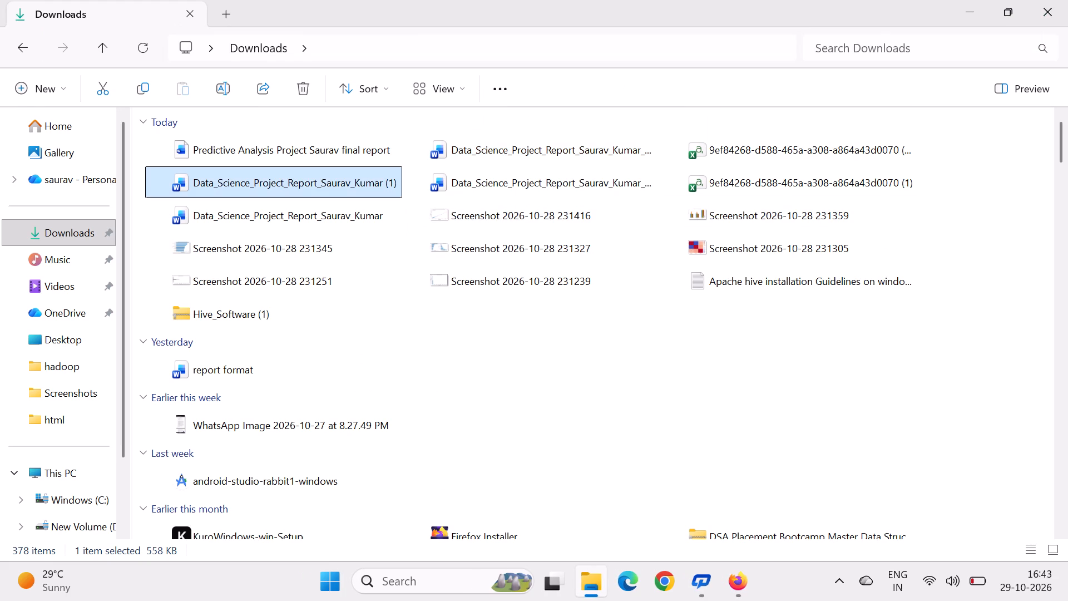
click(296, 85)
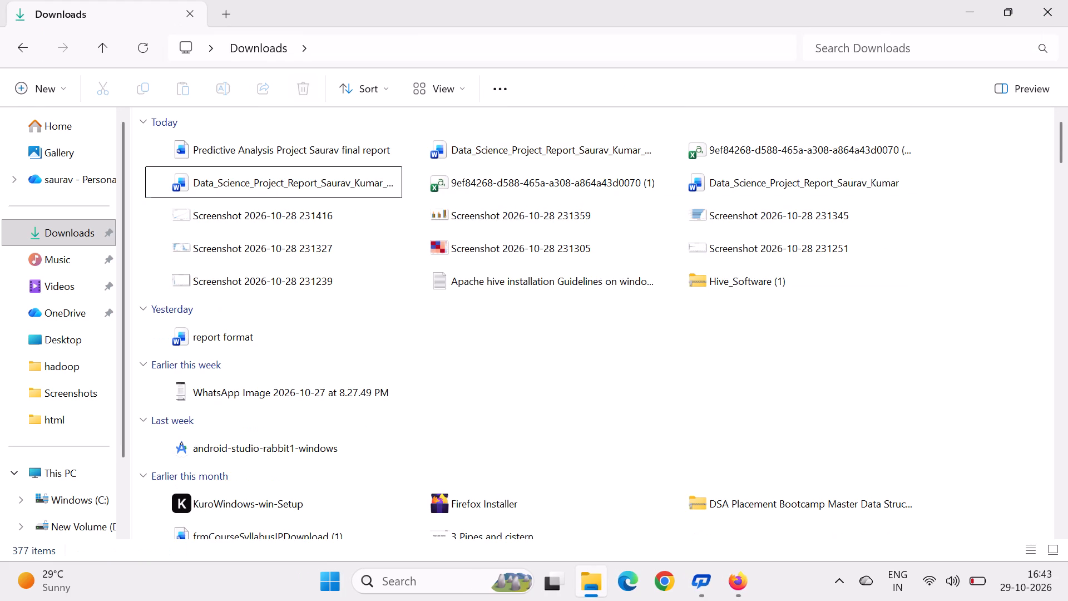
Open the Word report ending in "Updated", check its closing pages, and delete the file from Downloads.
double_click(355, 181)
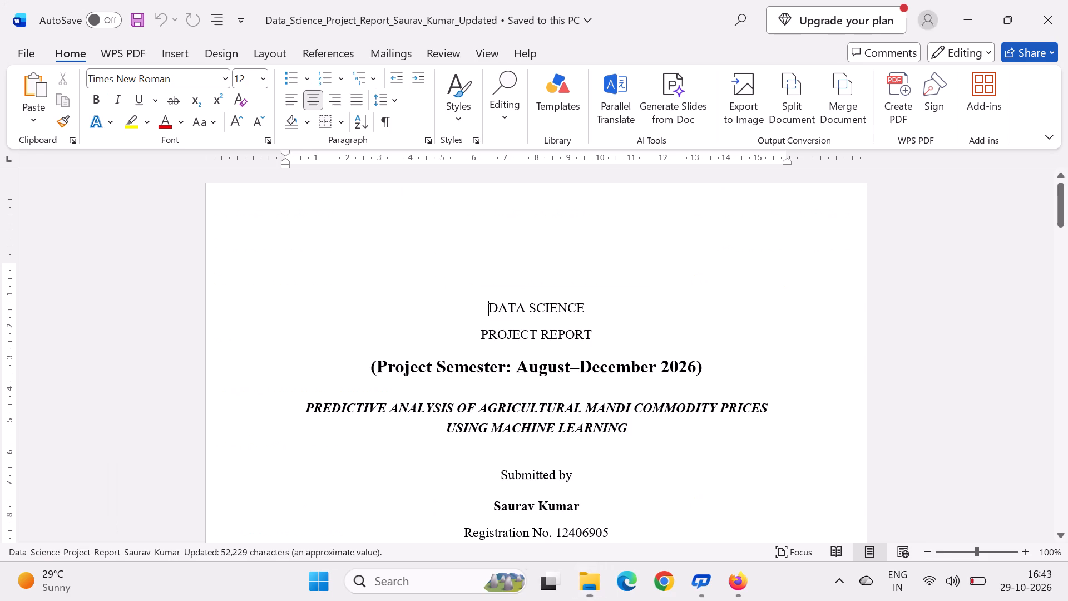
scroll(582, 365, down, 8)
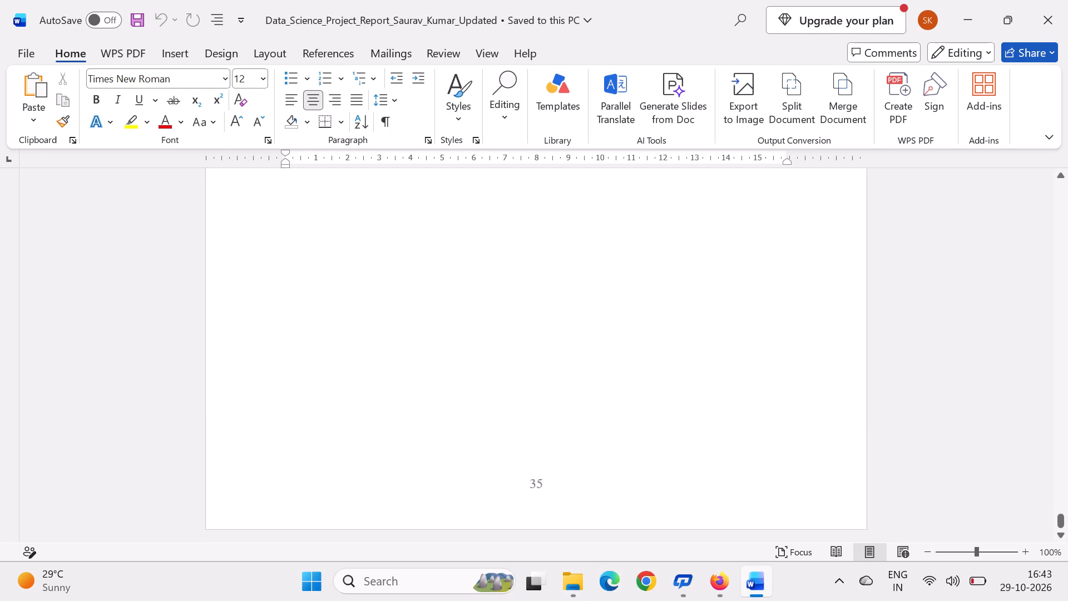
scroll(582, 365, down, 1)
scroll(582, 365, up, 1)
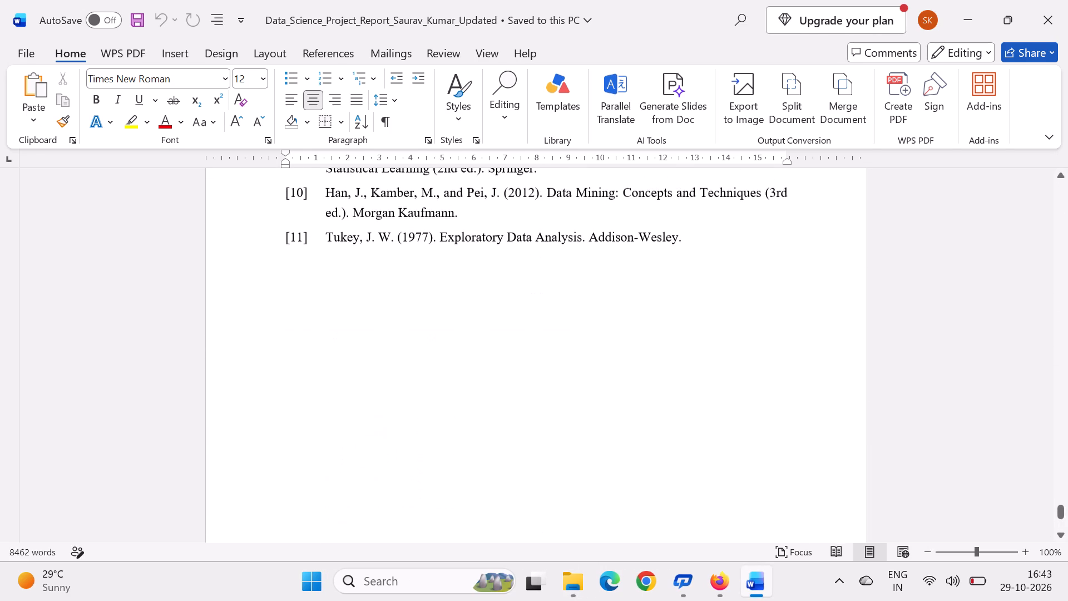
click(1044, 32)
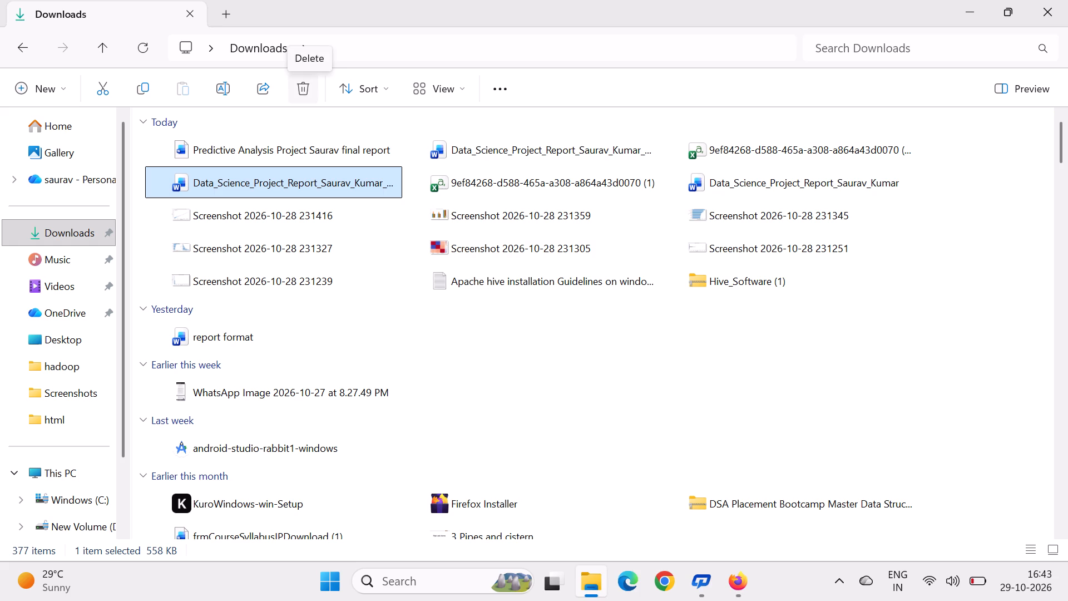
click(310, 88)
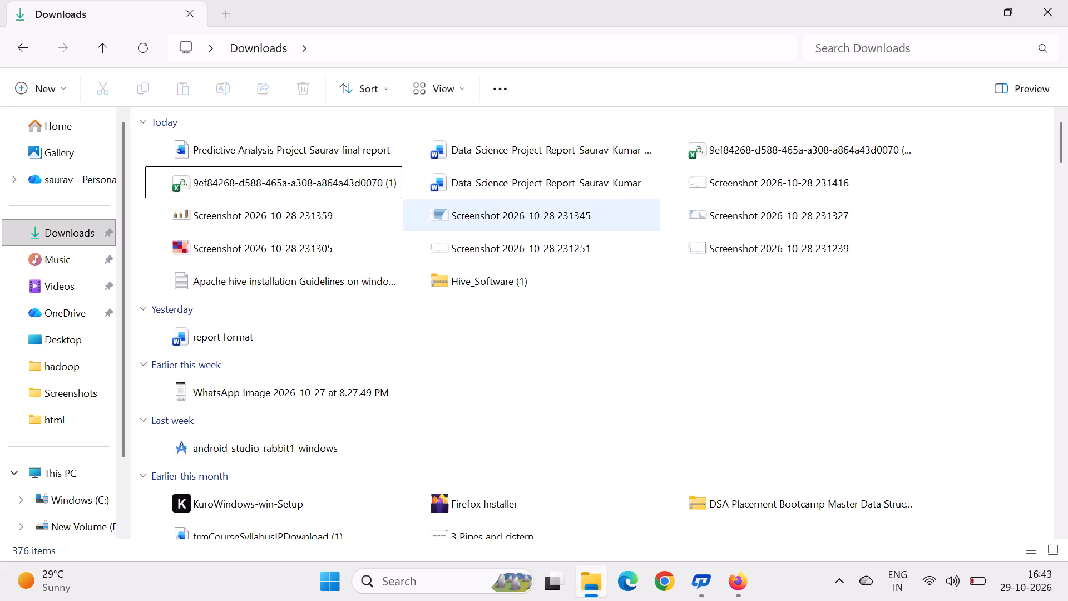
Open the base Data Science project report Word document, the one without a version suffix, from Downloads.
double_click(561, 179)
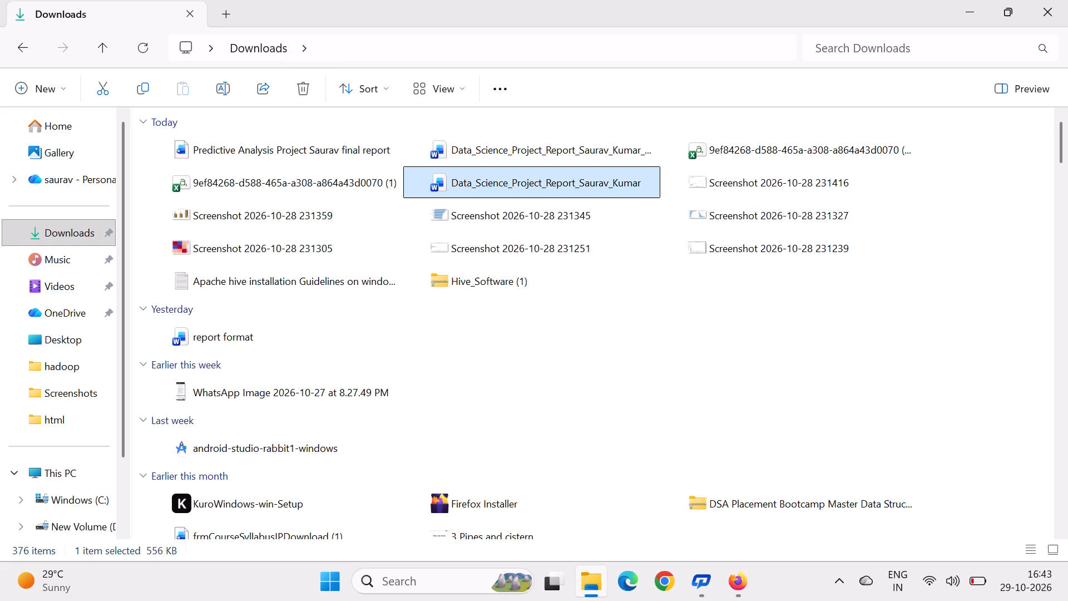
Check the closing code pages of the base Data Science project report, close it, and delete the file from Downloads.
scroll(573, 253, down, 5)
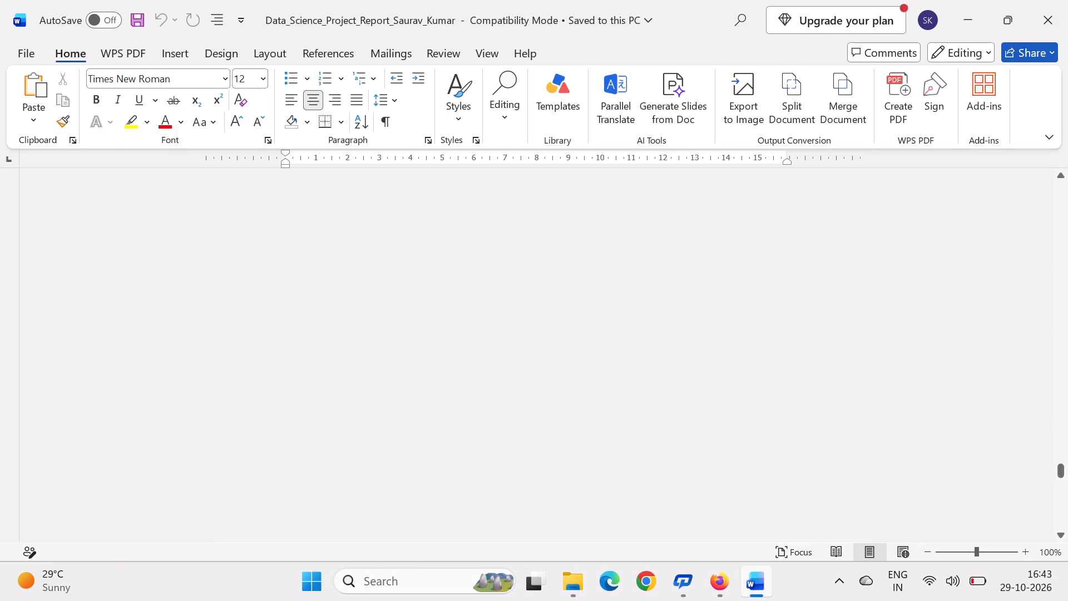
scroll(573, 253, down, 5)
click(573, 253)
scroll(573, 253, up, 2)
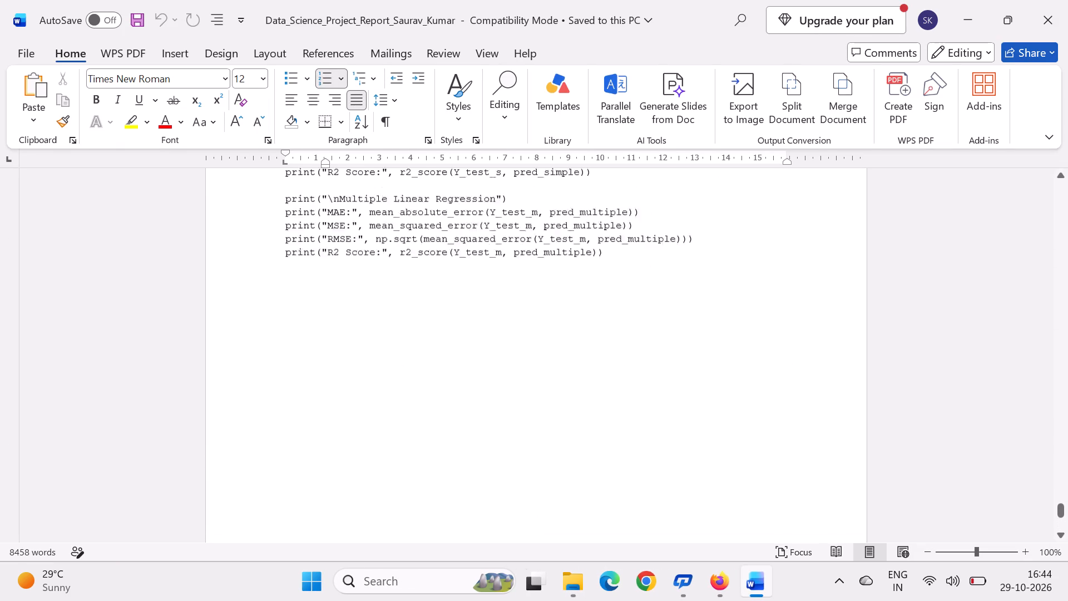
scroll(573, 253, up, 3)
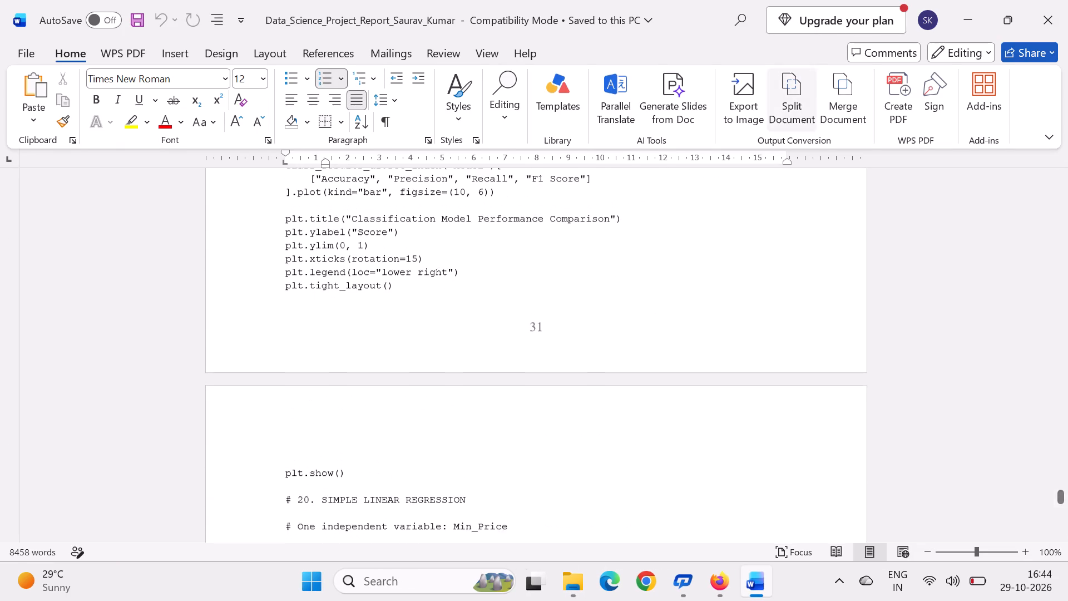
click(1052, 21)
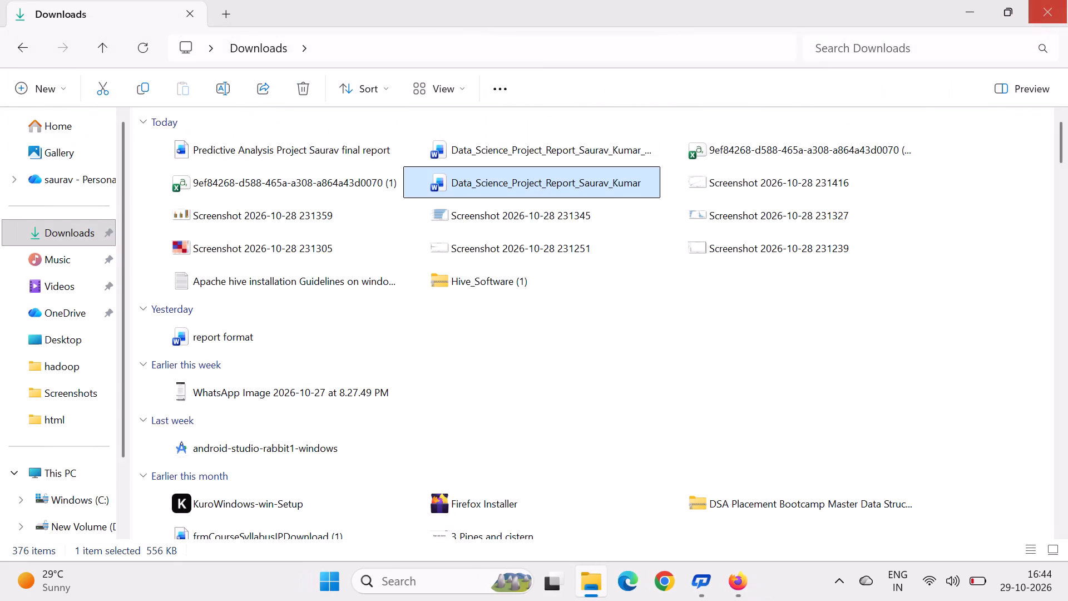
click(302, 82)
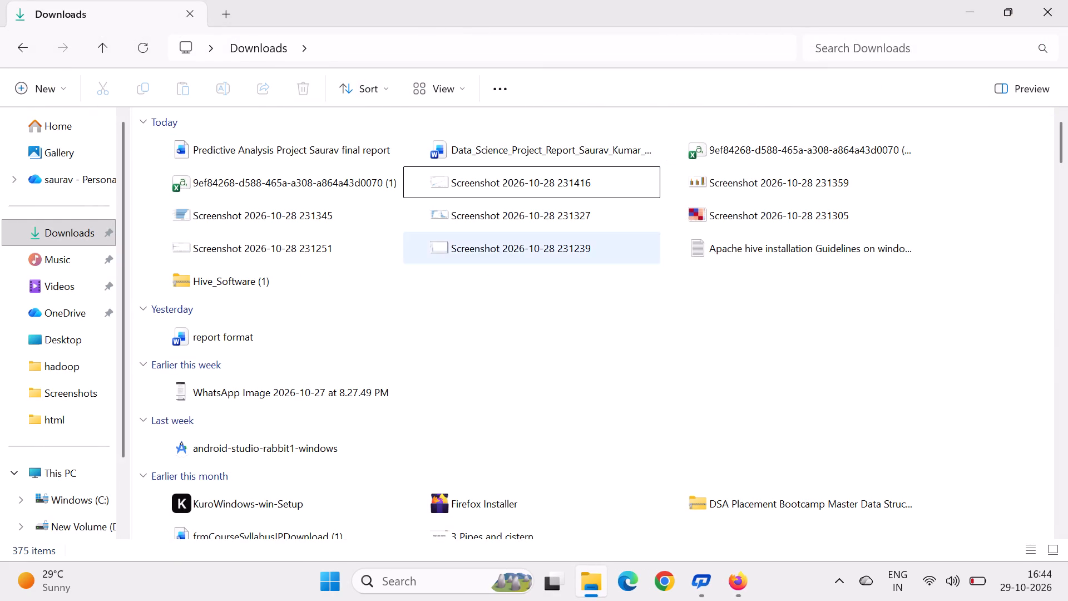
Copy the remaining Data Science project report Word document in Downloads and close the folder window.
click(620, 146)
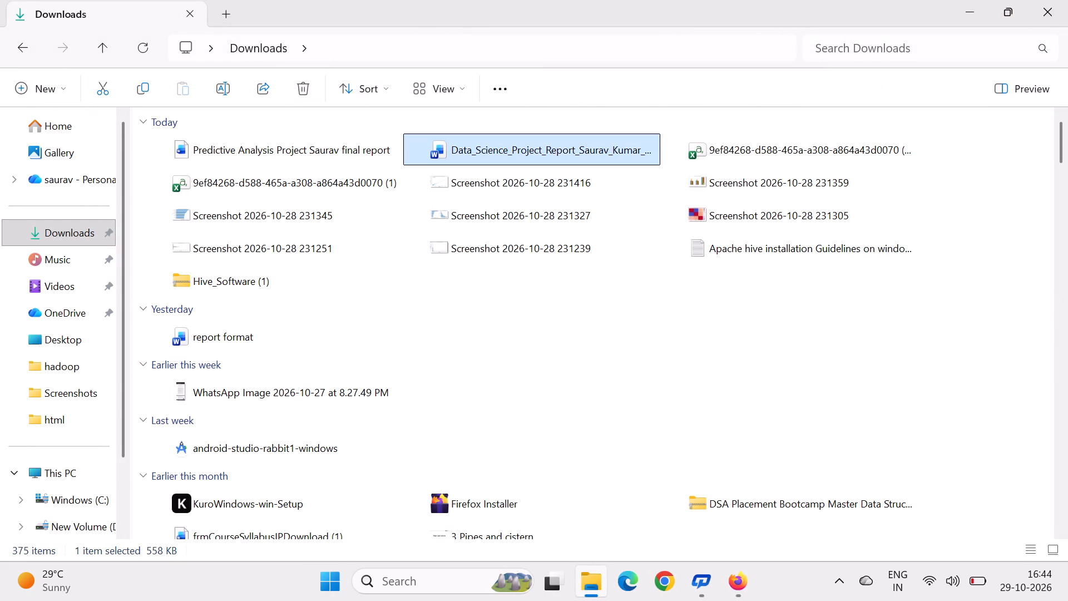
key(ctrl+c)
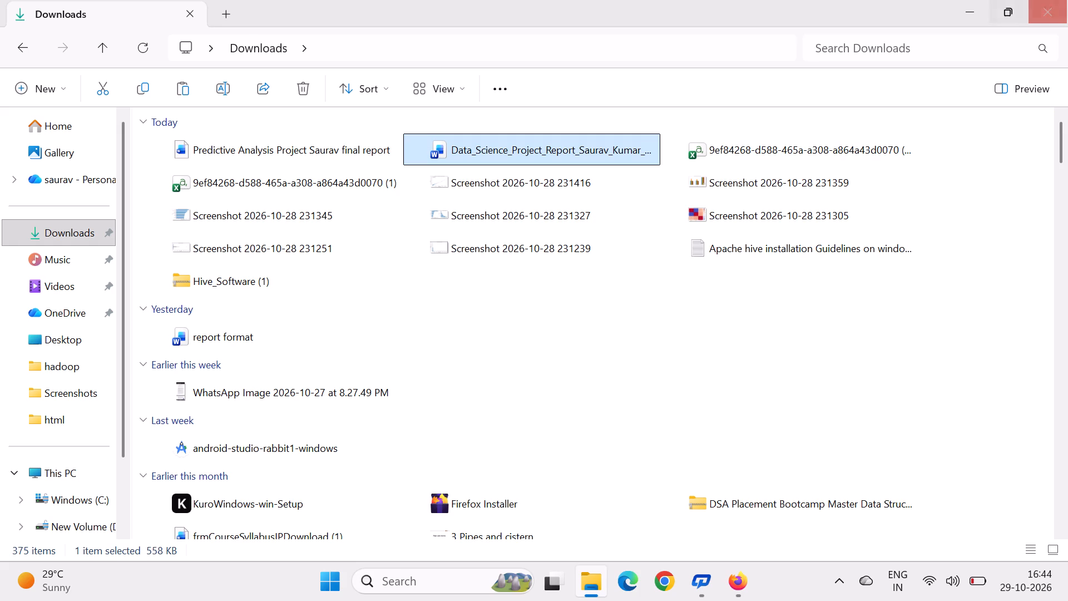
click(1067, 5)
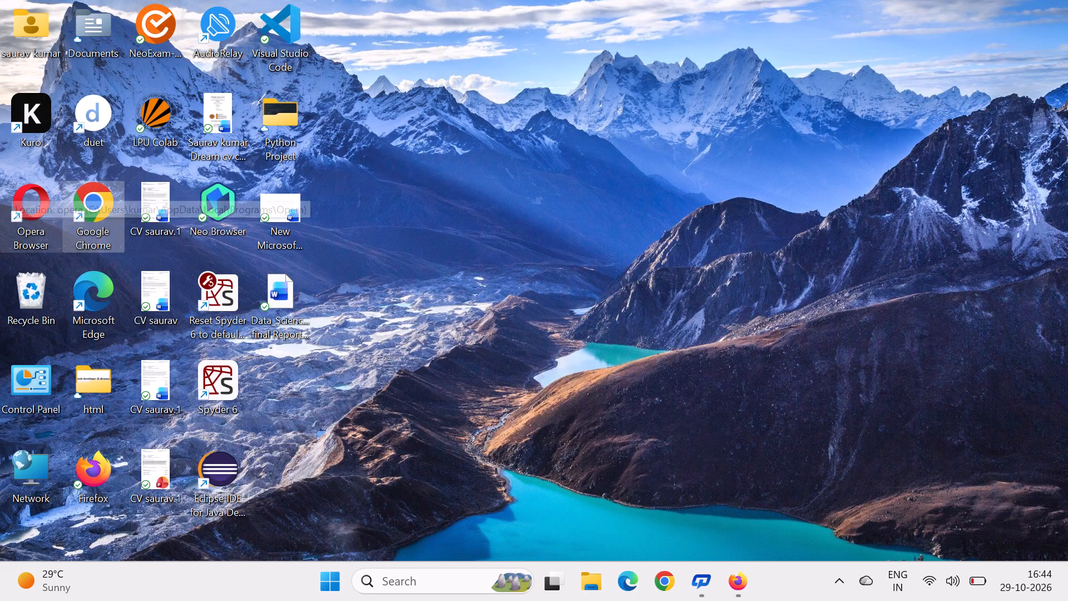
Open Google Chrome and search Google for whatsapp.
double_click(86, 196)
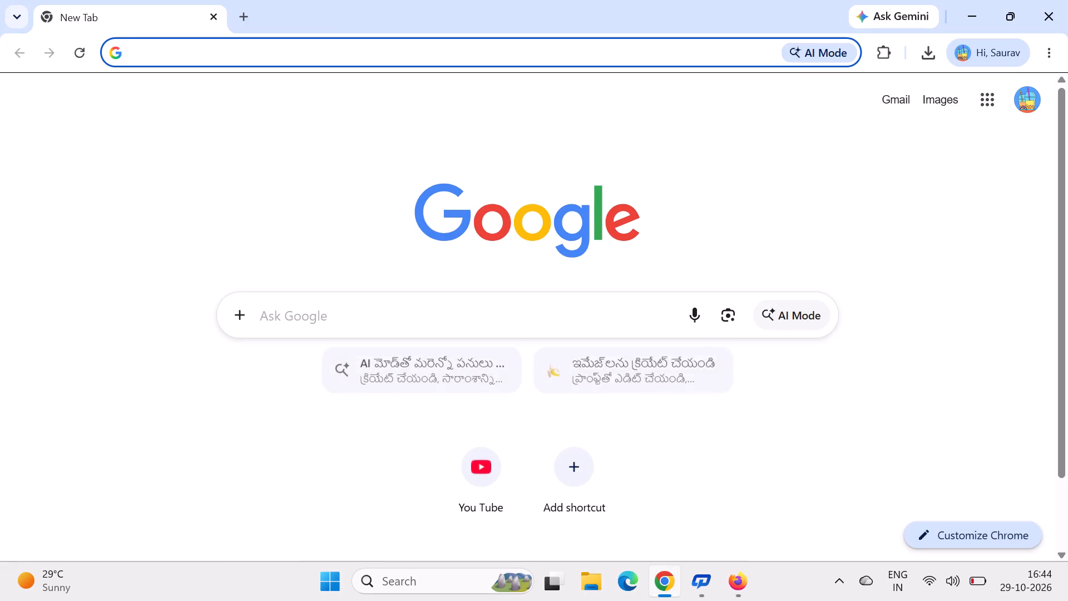
click(483, 325)
click(337, 504)
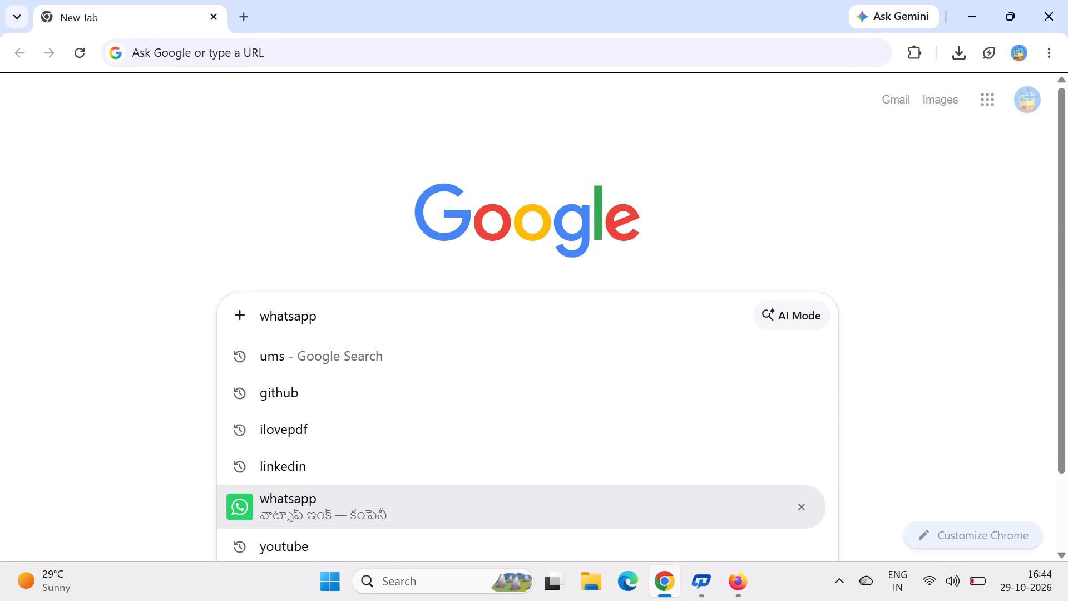